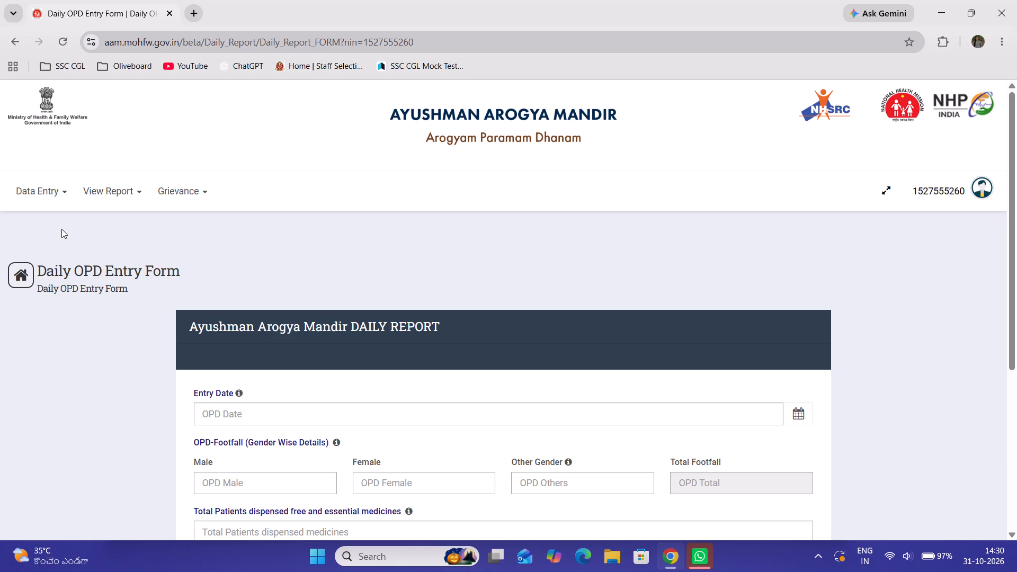
Set the entry date to 2026-10-23 and the OPD footfall to 34 male, 44 female and 0 other gender.
key("3")
left_click(798, 419)
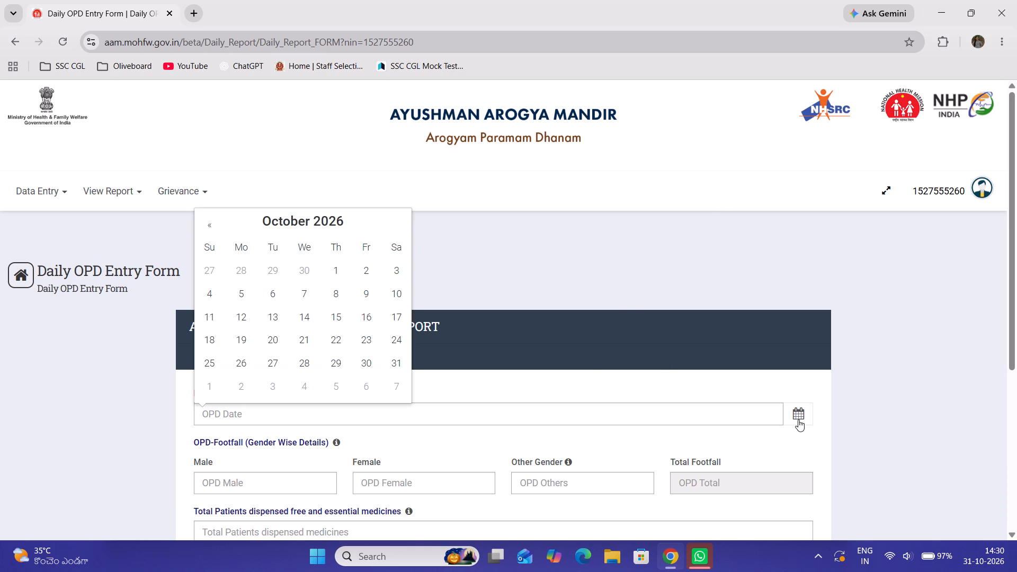
left_click(369, 347)
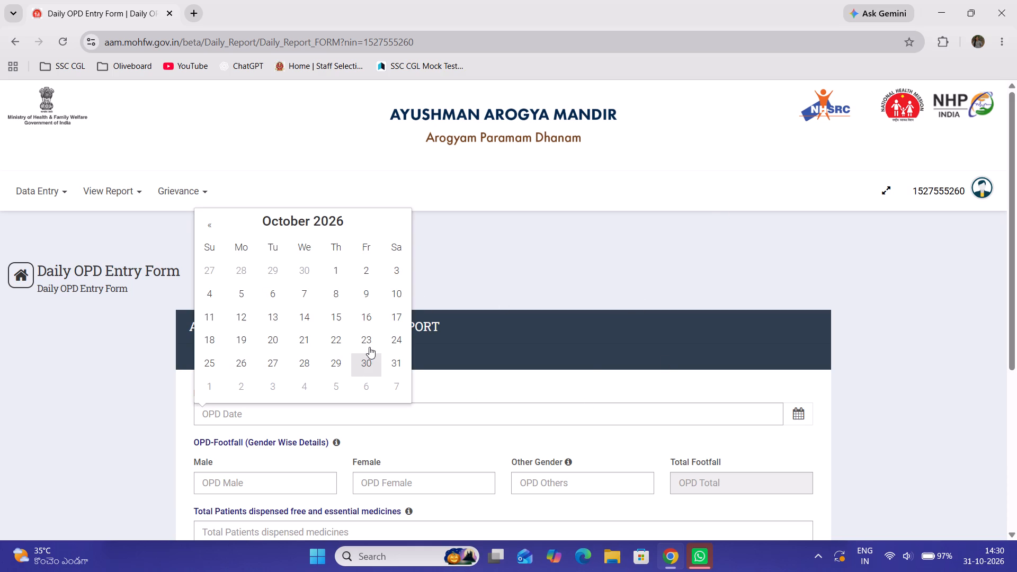
left_click(272, 482)
type("34")
key("Tab")
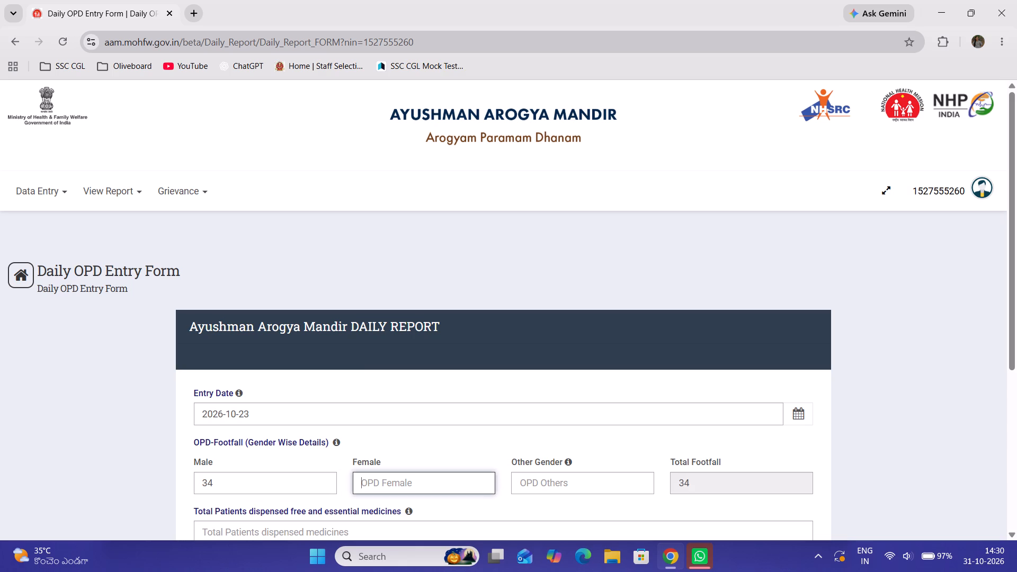
type("44")
key("Tab")
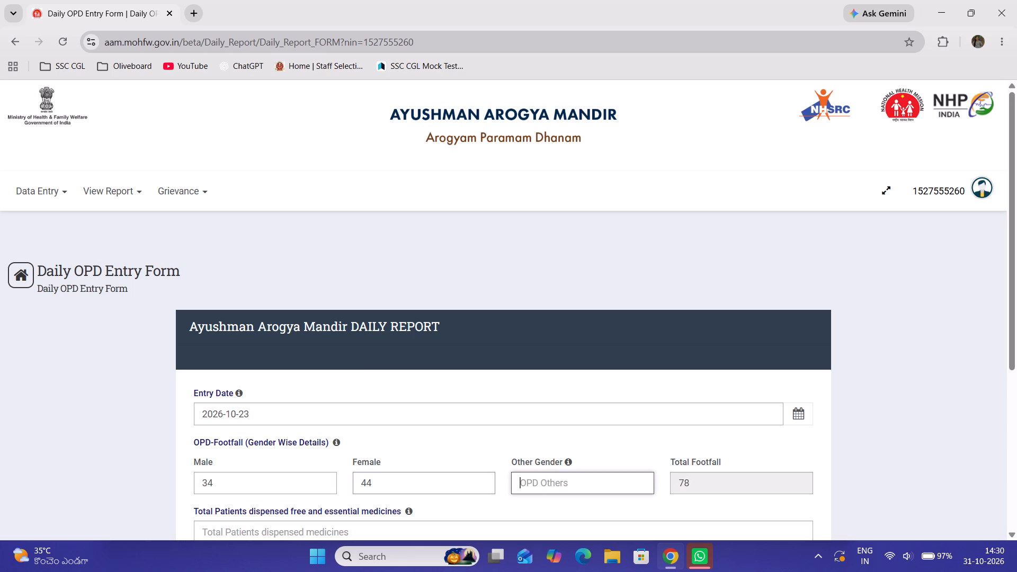
key("0")
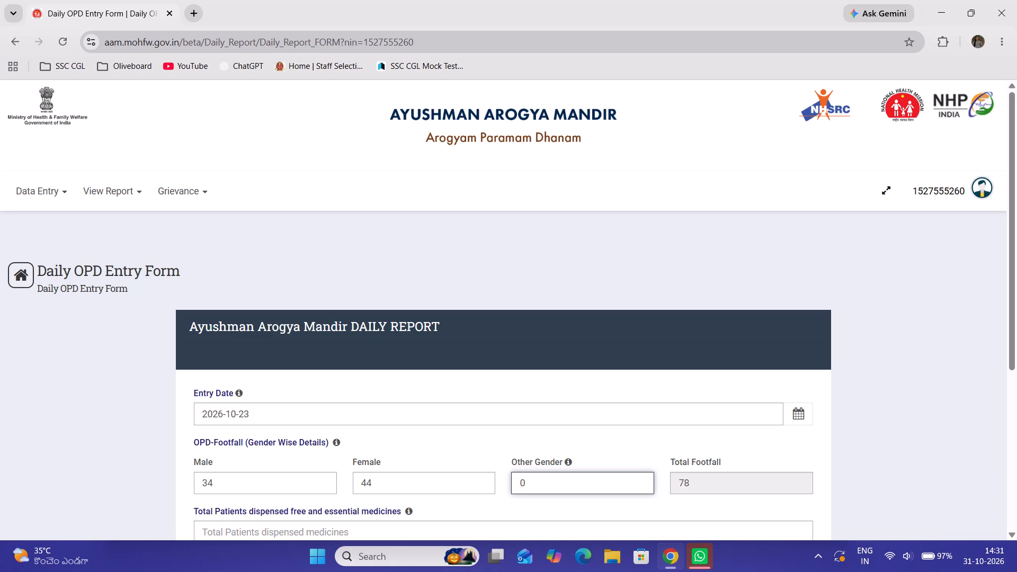
Enter 78 patients dispensed free medicines, 68 who availed diagnostic services and 2 who received tele-consultation.
key("Tab")
key("Tab")
type("78")
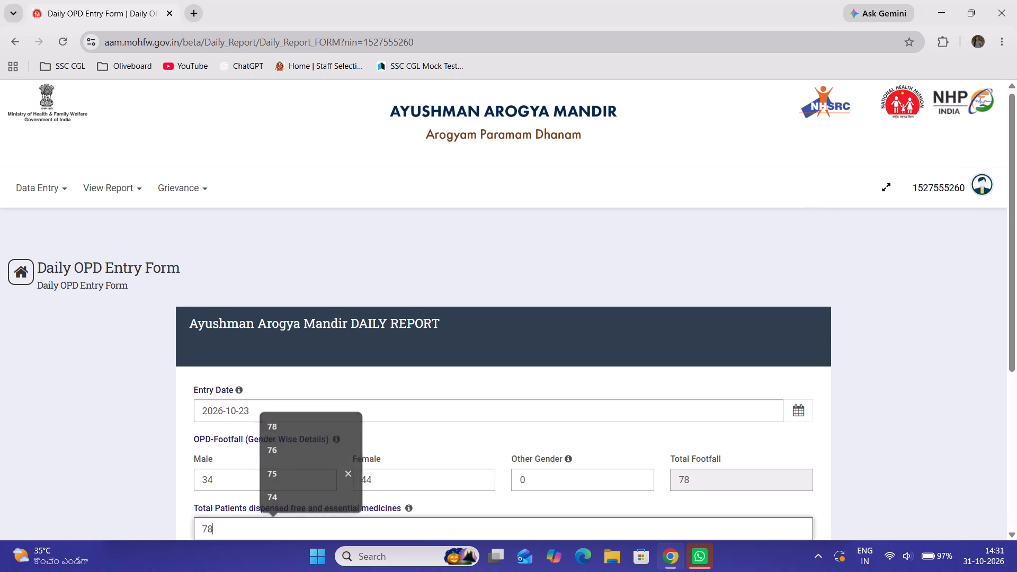
key("Tab")
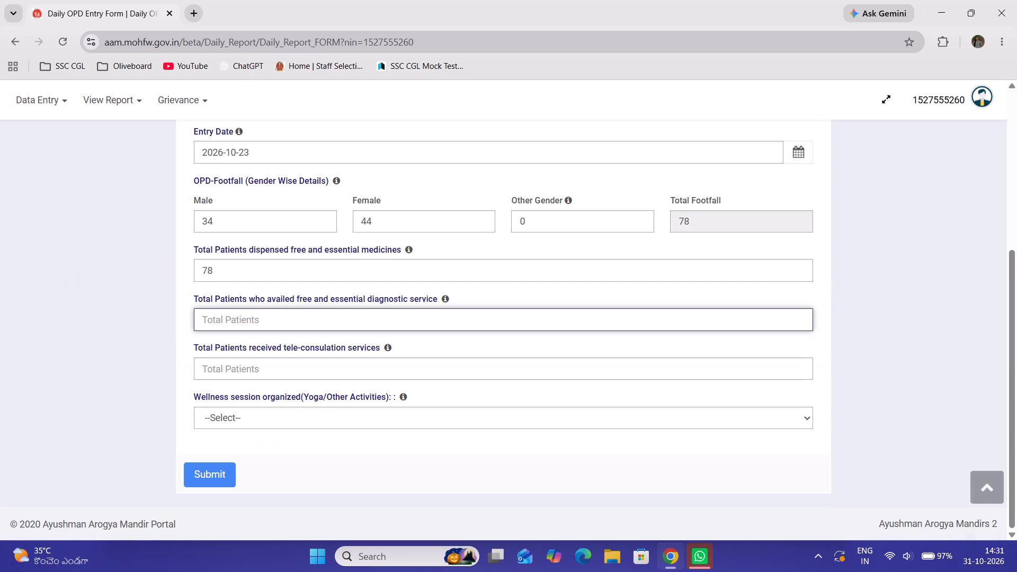
type("68")
key("Tab")
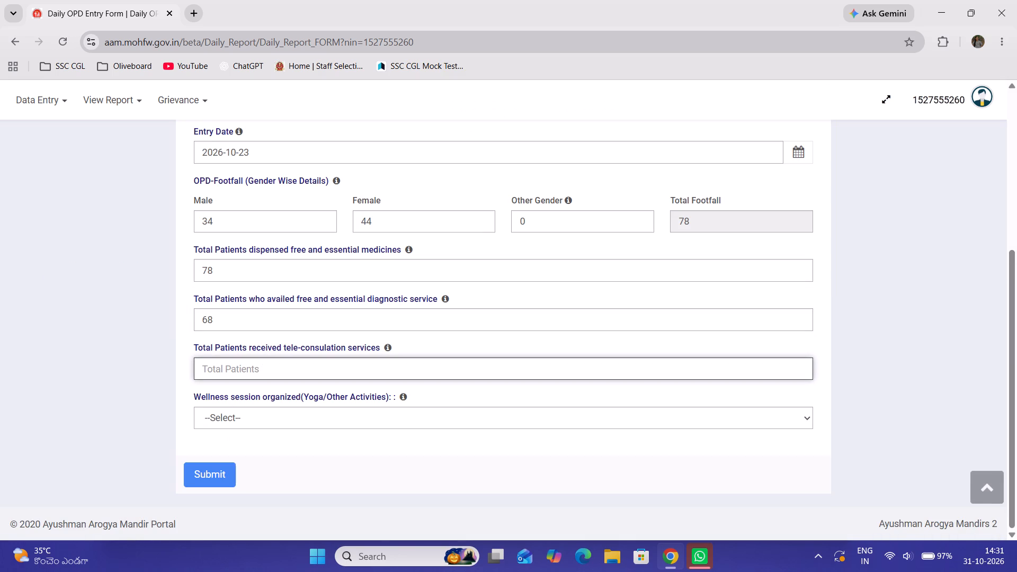
key("2")
Set the wellness session organized to No and submit the 23 October daily report.
left_click(255, 423)
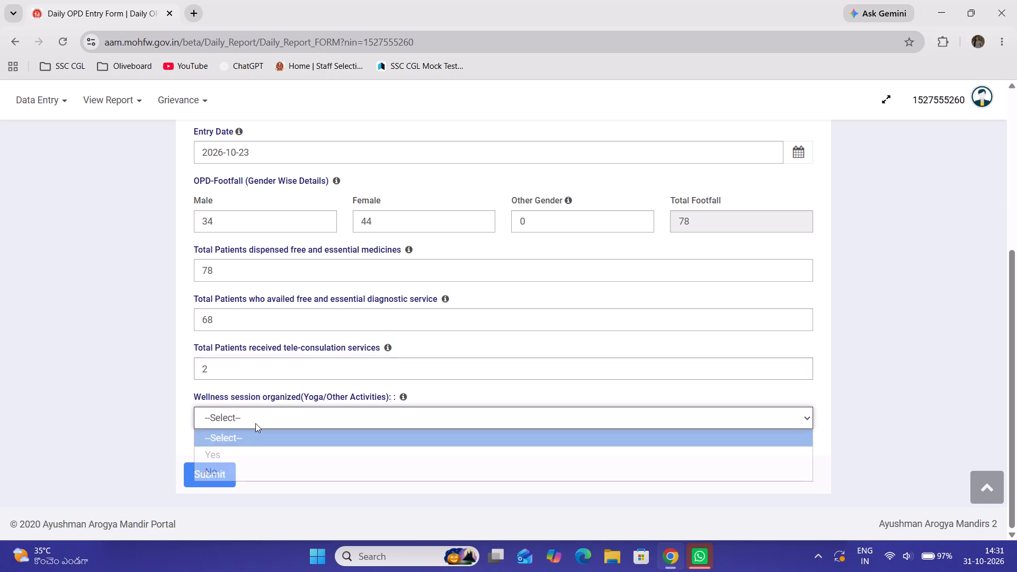
left_click(212, 475)
left_click(212, 475)
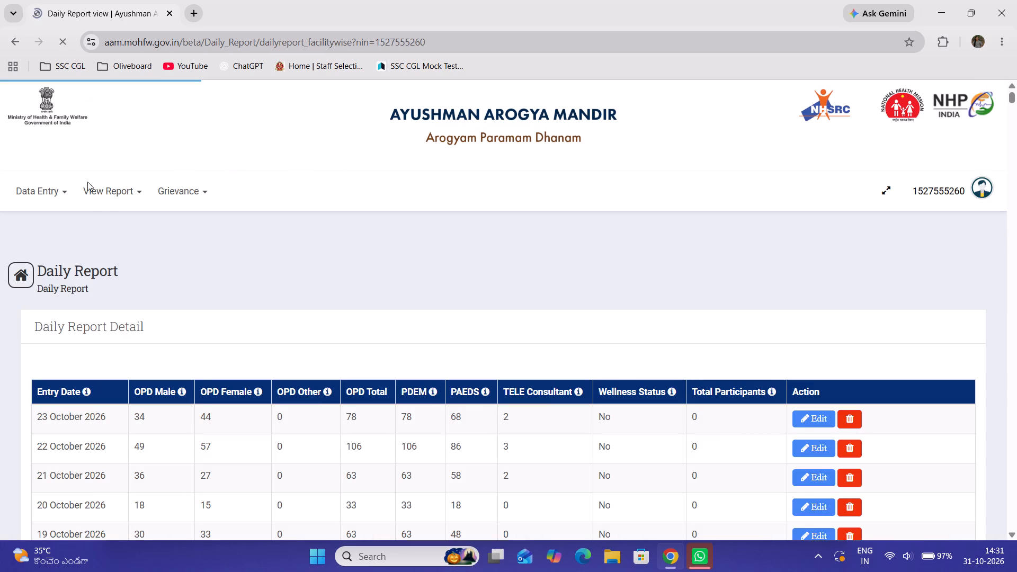
Start a new daily entry dated 2026-10-24 with an OPD footfall of 46 male, 40 female and 0 other gender.
left_click(51, 191)
left_click(42, 191)
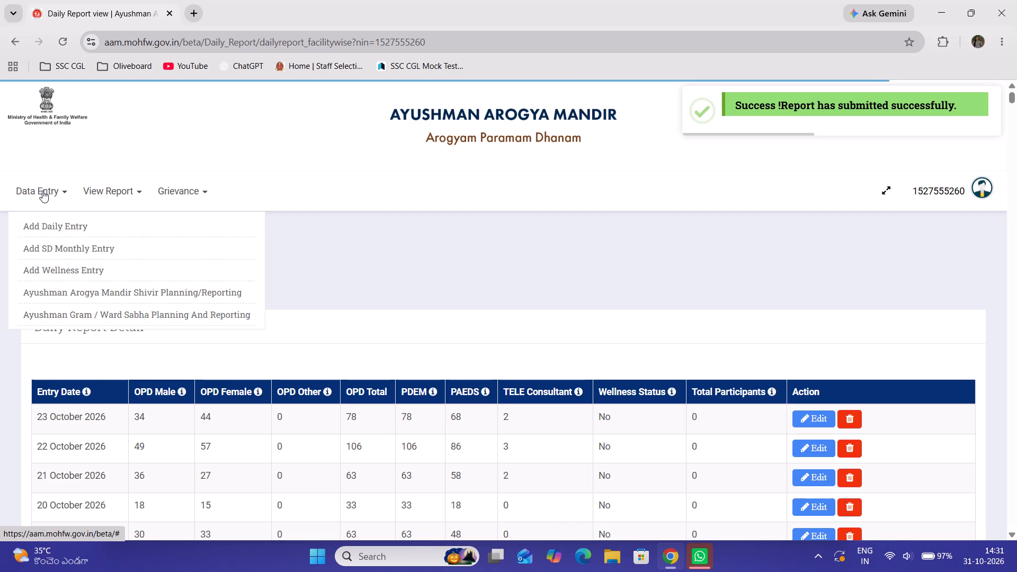
left_click(43, 193)
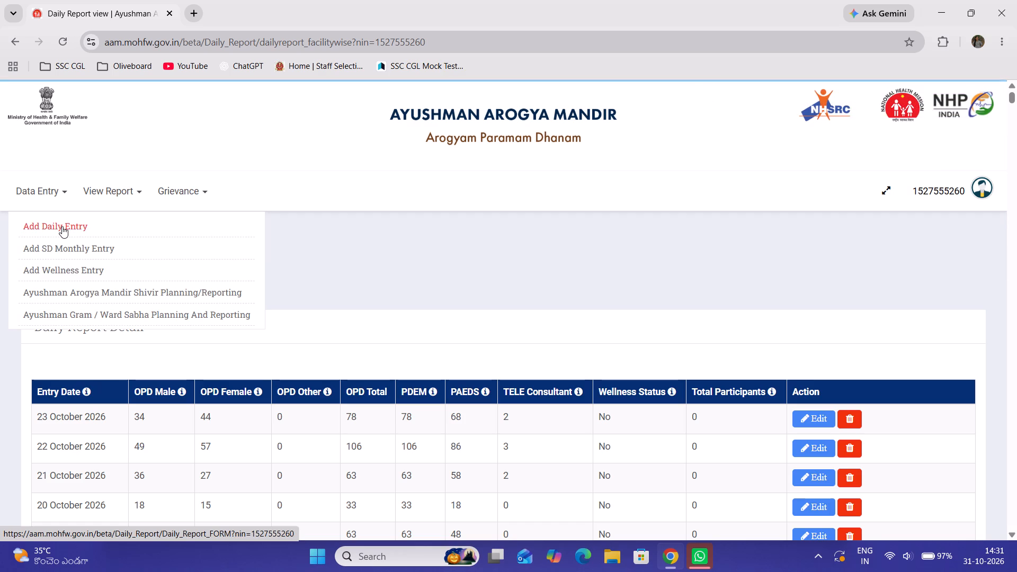
left_click(62, 226)
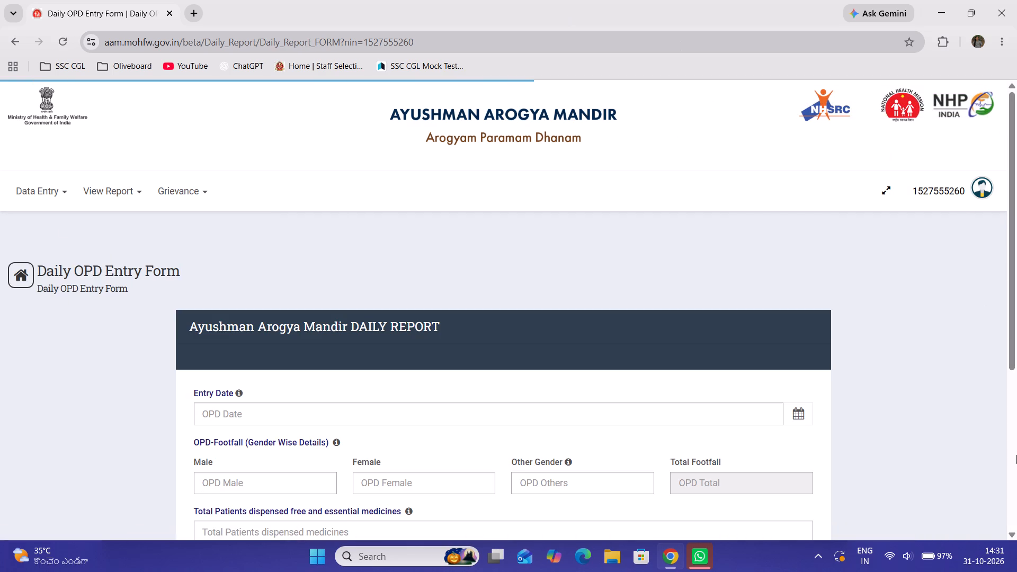
left_click(799, 413)
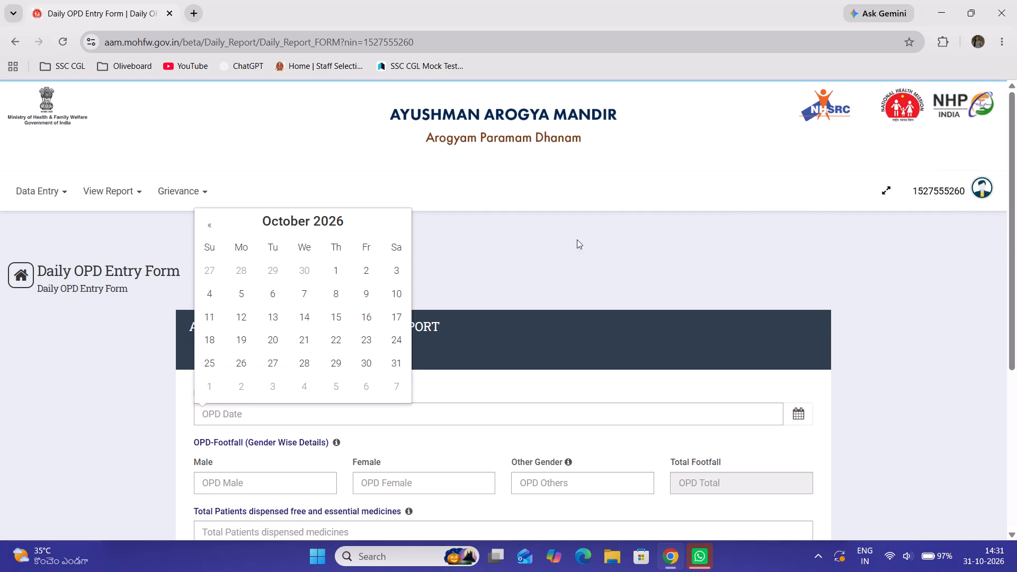
left_click(397, 339)
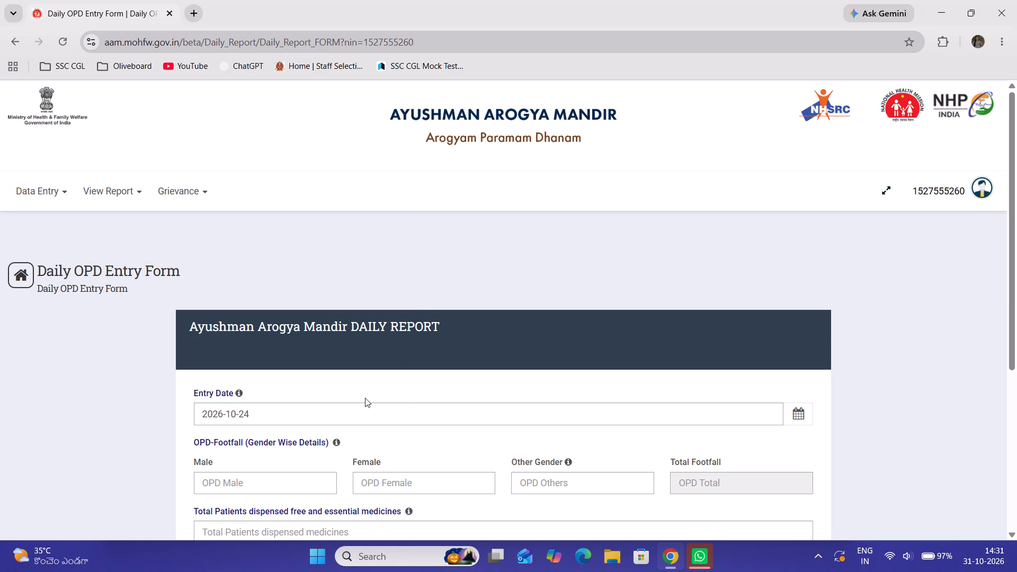
left_click(310, 482)
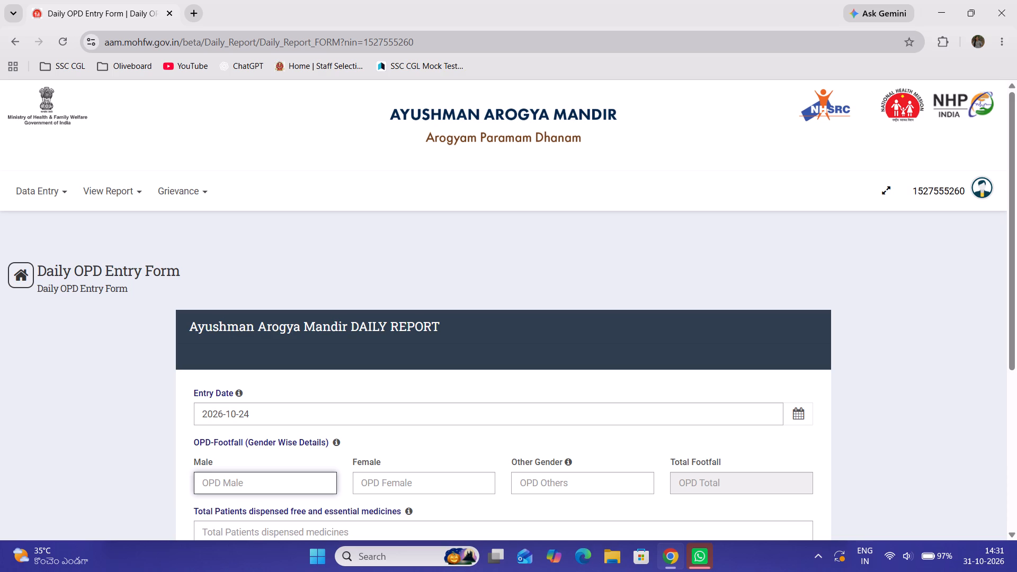
type("46")
key("Tab")
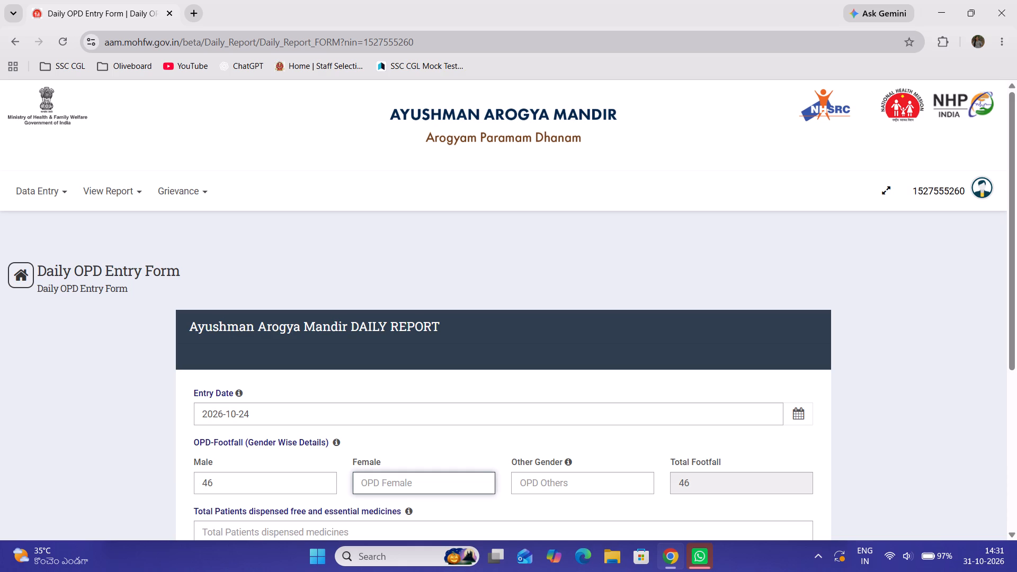
type("40")
key("Tab")
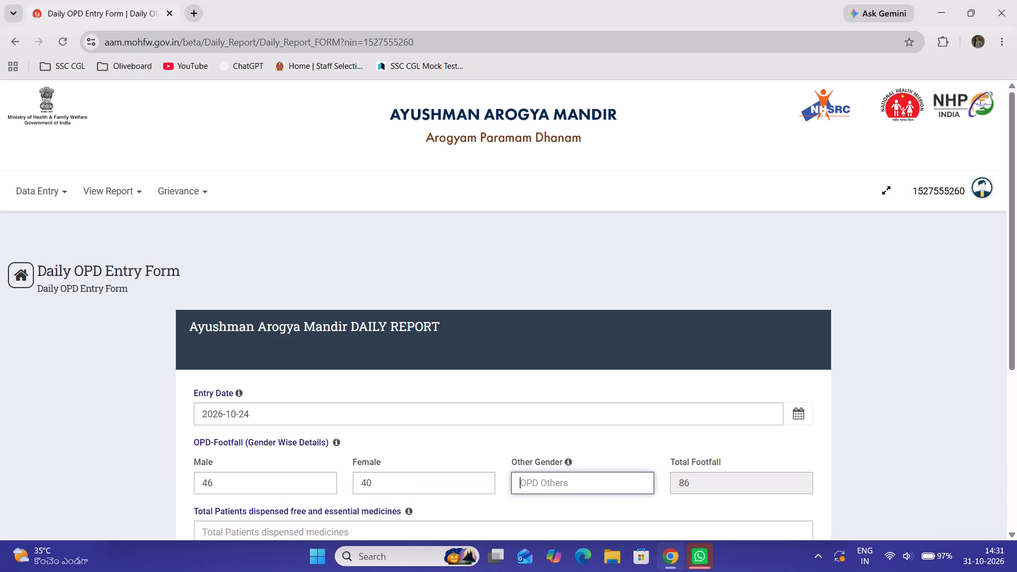
key("0")
Enter 86 patients dispensed free medicines, 78 who availed diagnostic services and 2 who received tele-consultation.
key("Tab")
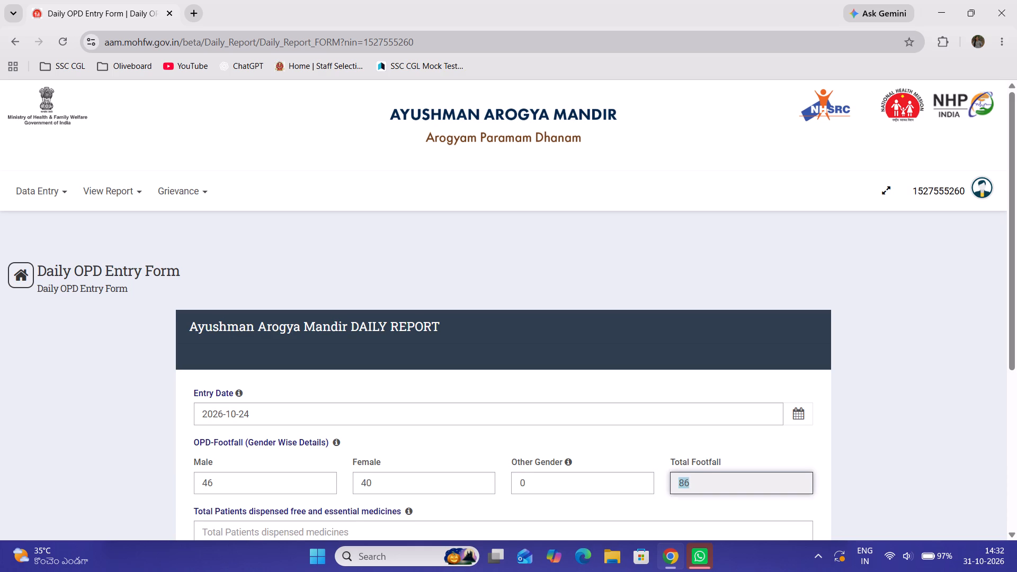
key("Tab")
type("86")
key("Tab")
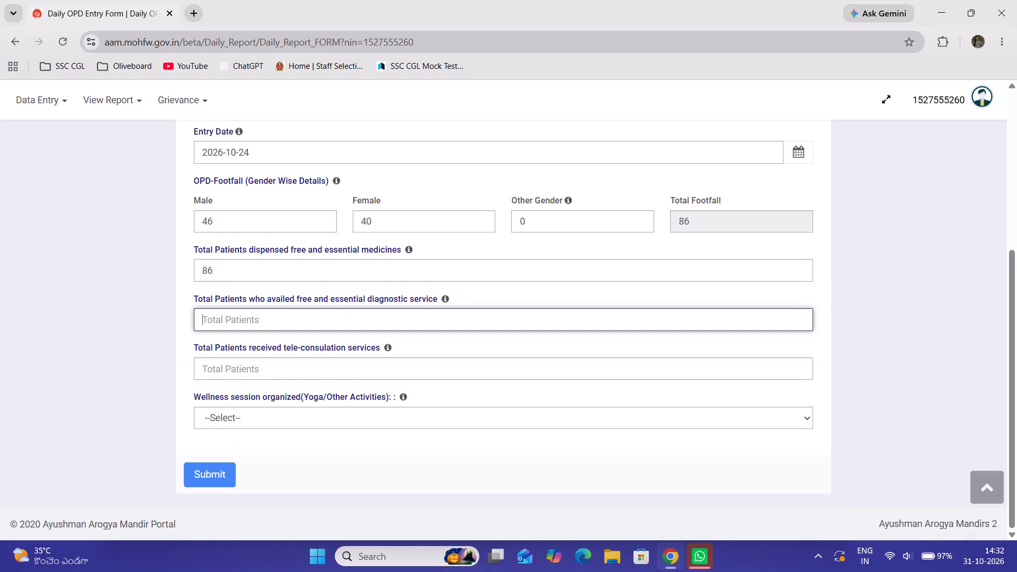
type("78")
key("Tab")
key("2")
key("Tab")
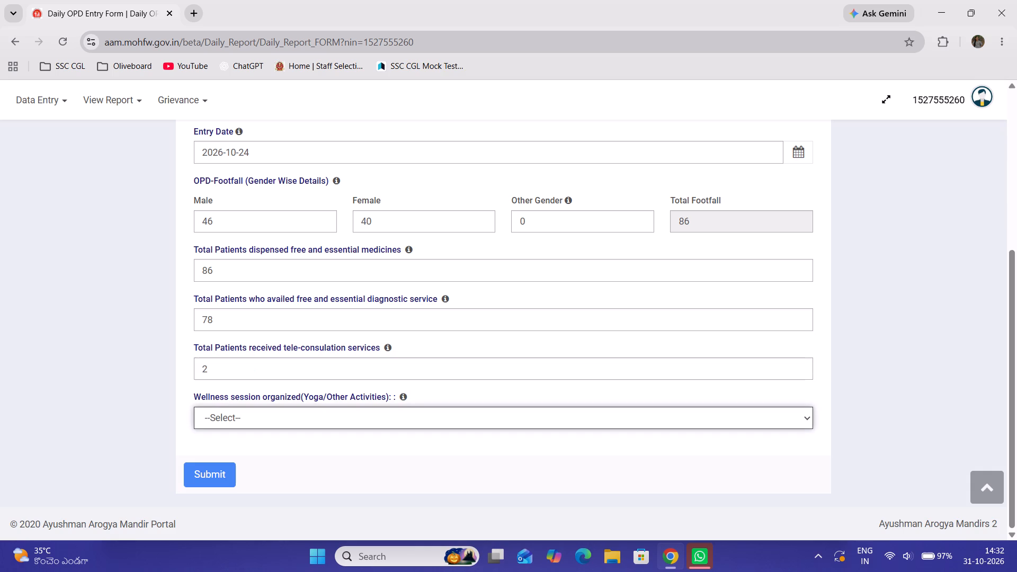
Set the wellness session organized to No and submit the 24 October daily report.
left_click(235, 419)
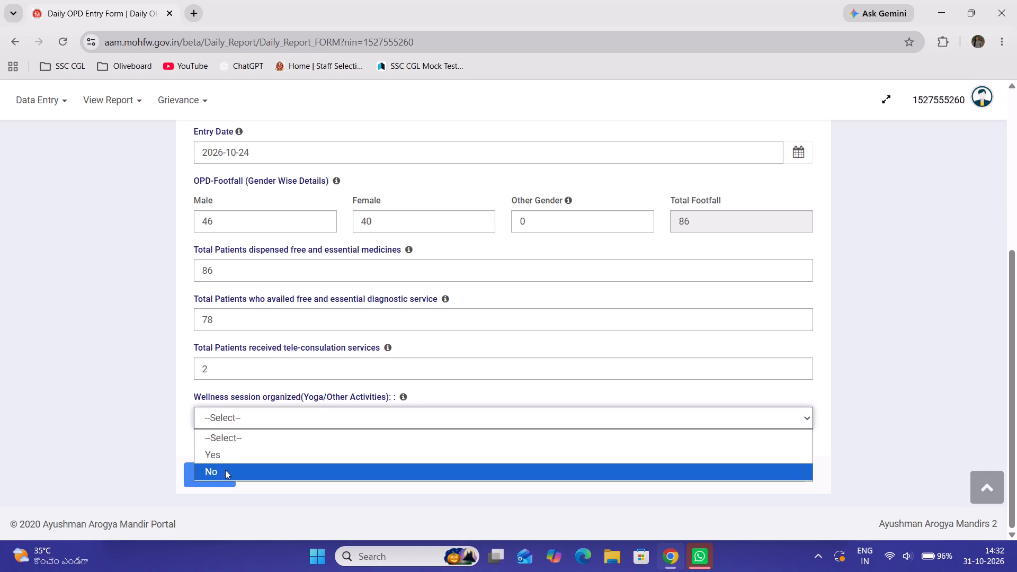
left_click(225, 472)
left_click(220, 478)
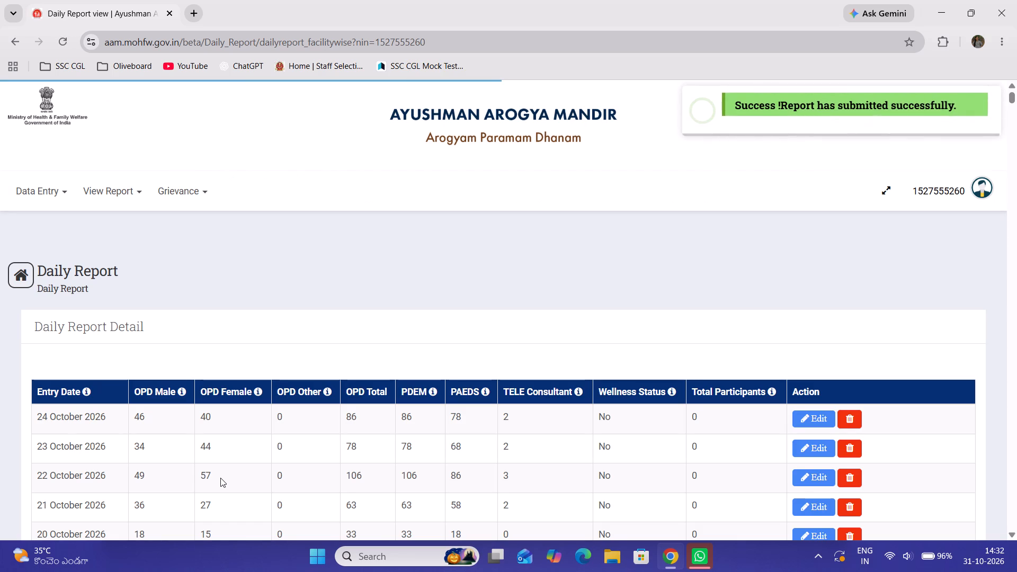
Start a new daily entry dated 2026-10-25 with an OPD footfall of 20 male, 13 female and 0 other gender.
left_click(42, 184)
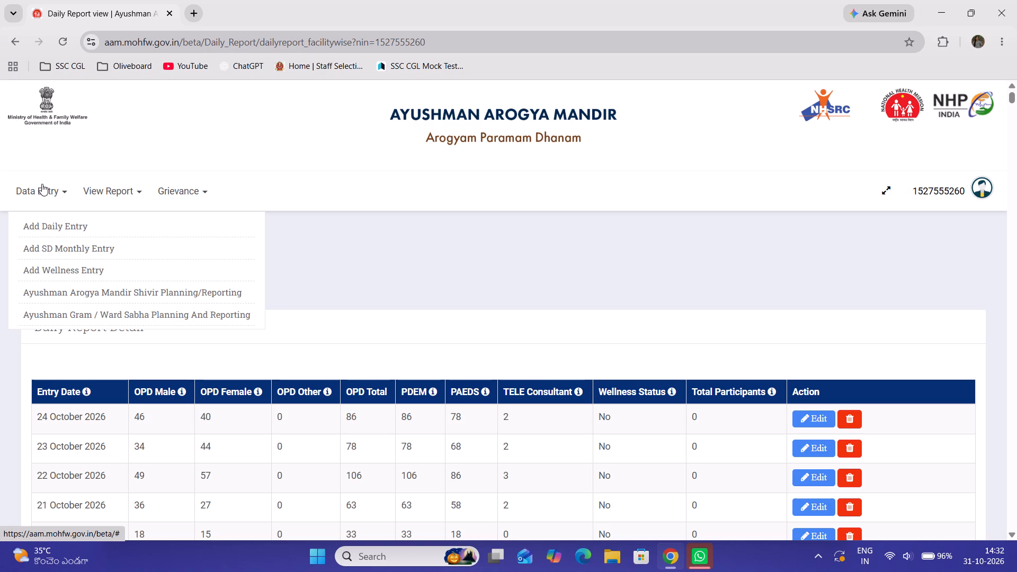
left_click(53, 223)
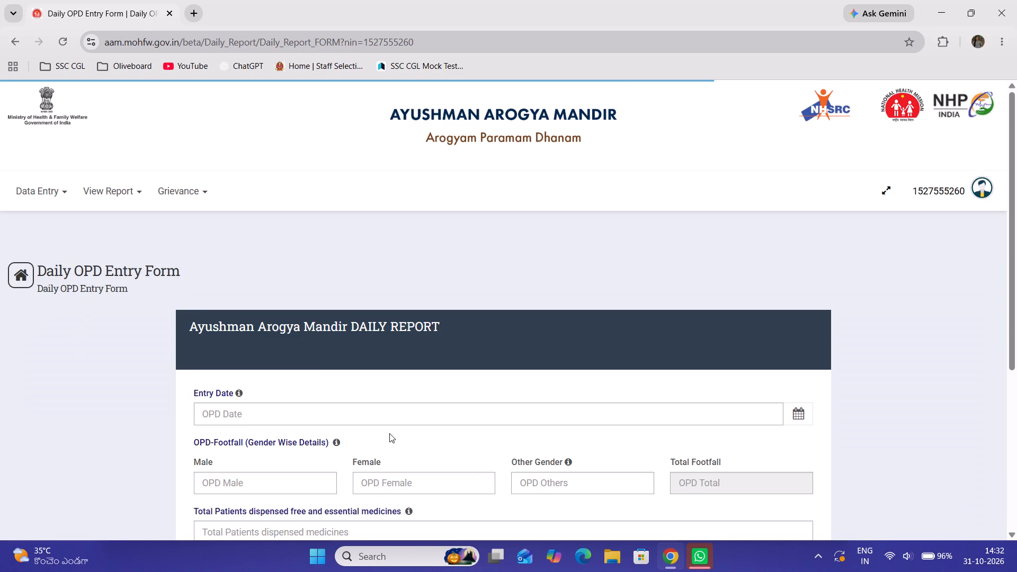
left_click(802, 412)
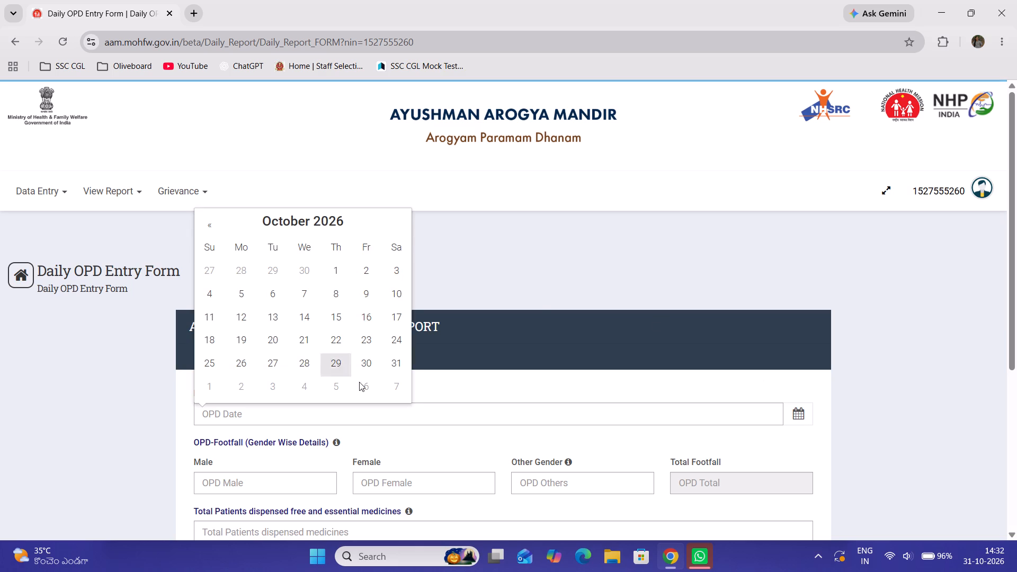
left_click(212, 363)
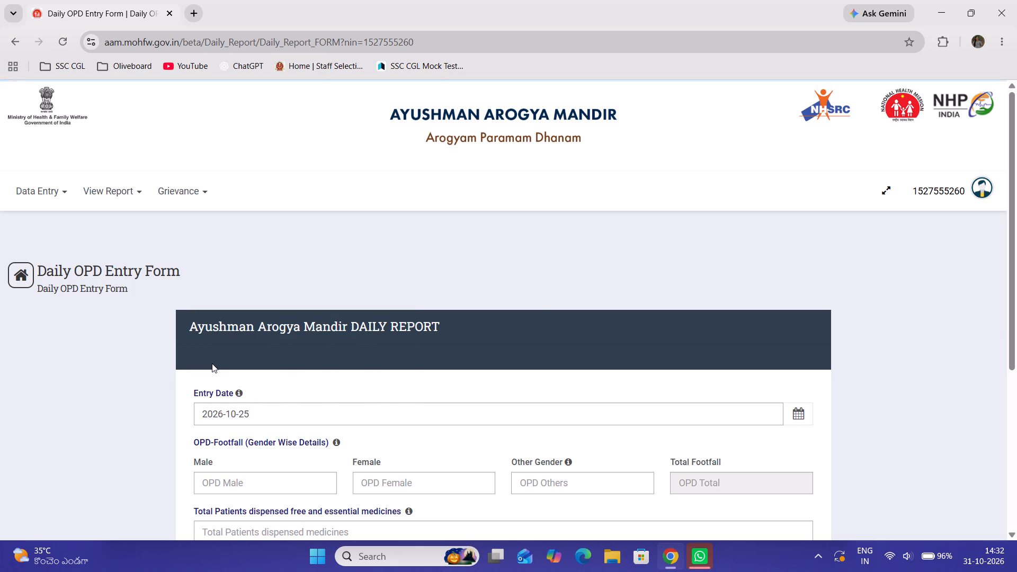
left_click(238, 482)
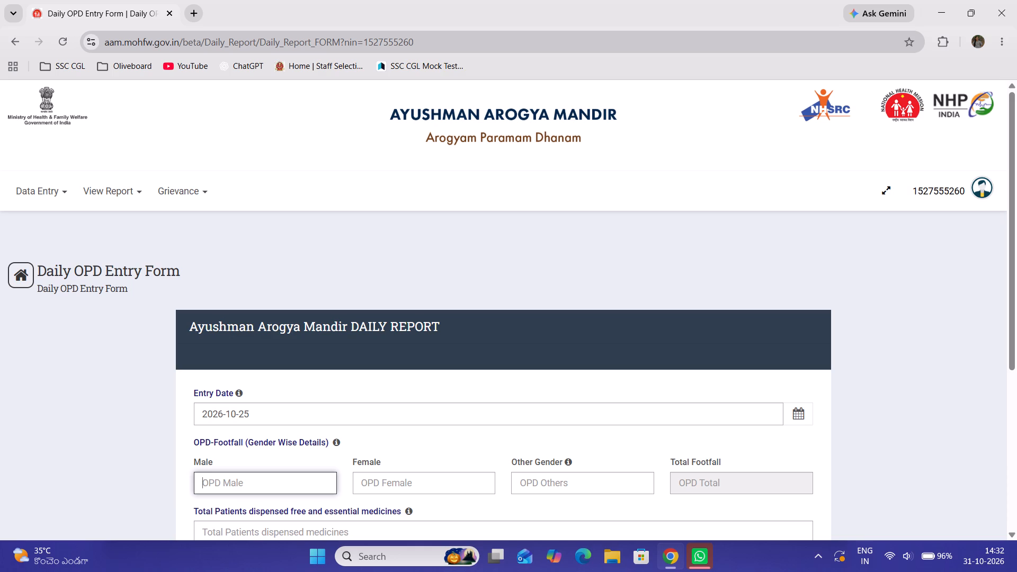
type("20")
key("Tab")
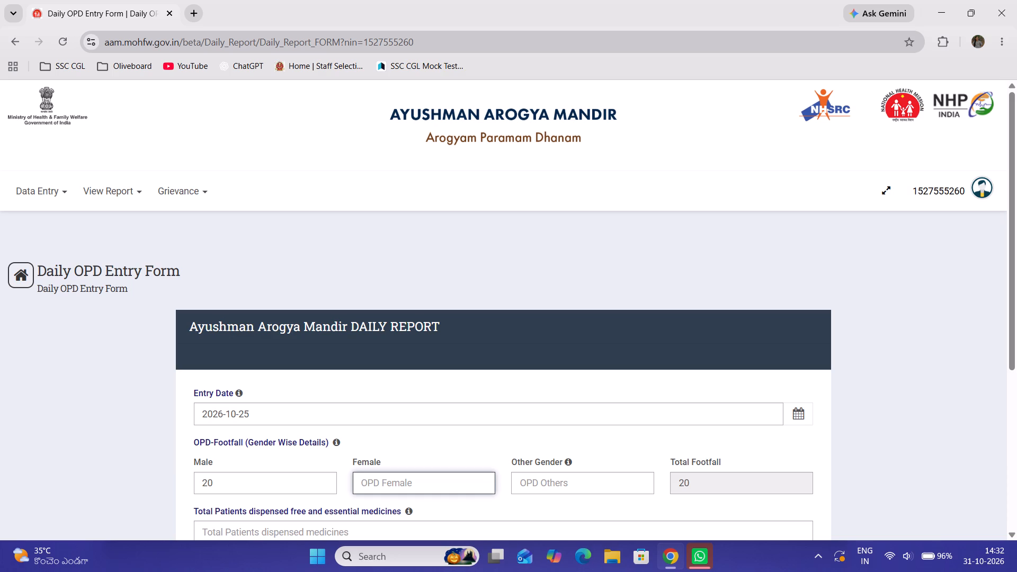
type("13")
key("Tab")
key("0")
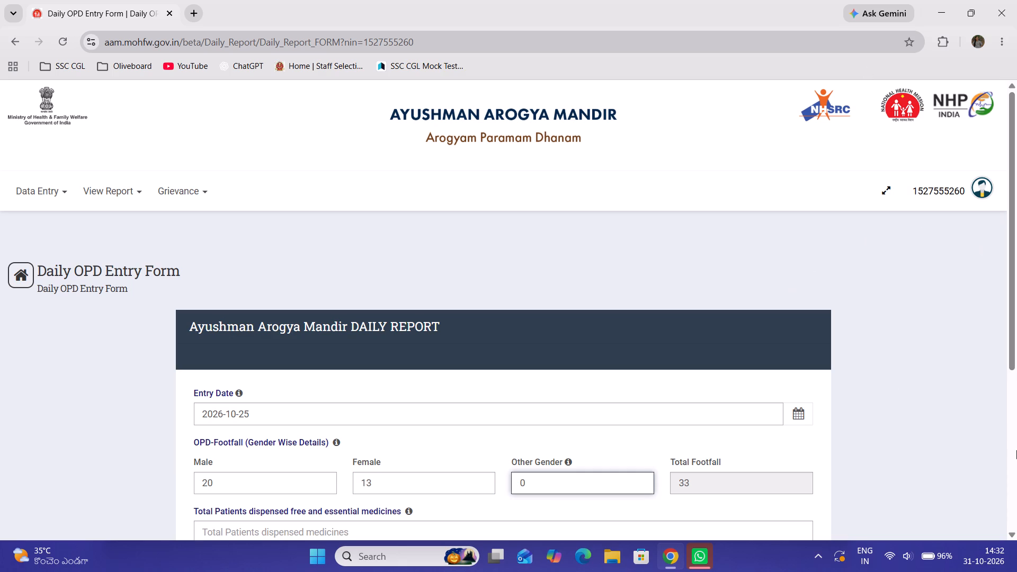
Enter 33 patients dispensed free medicines, 23 who availed diagnostic services and 0 who received tele-consultation.
left_click_drag(1011, 356, 1007, 457)
left_click(325, 377)
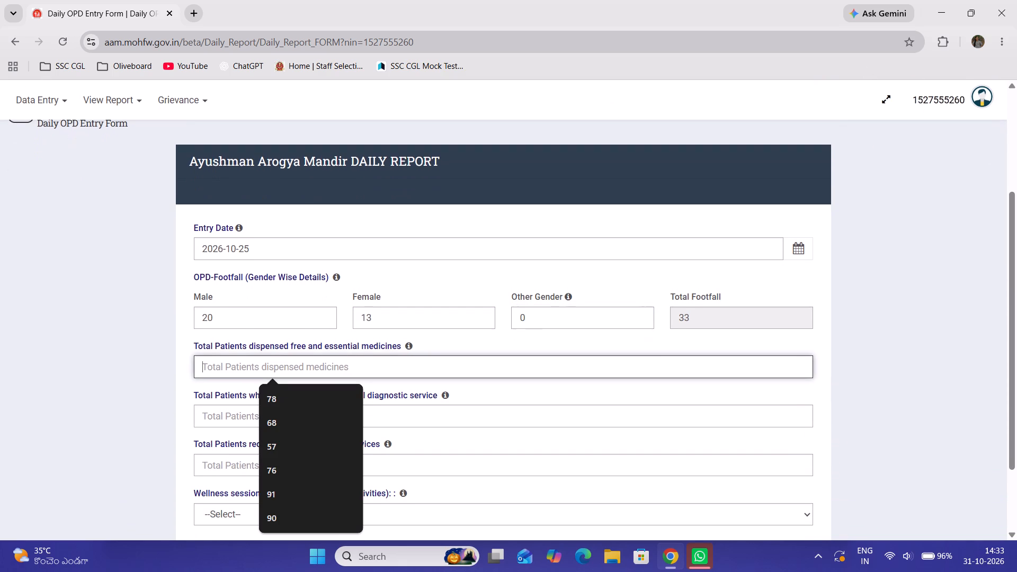
type("33")
key("Tab")
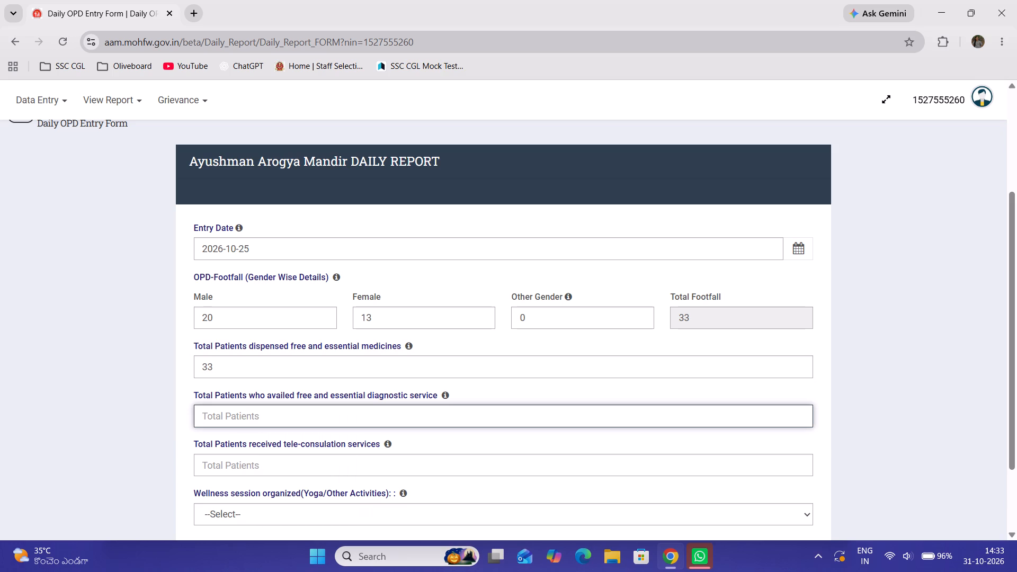
type("23")
key("Tab")
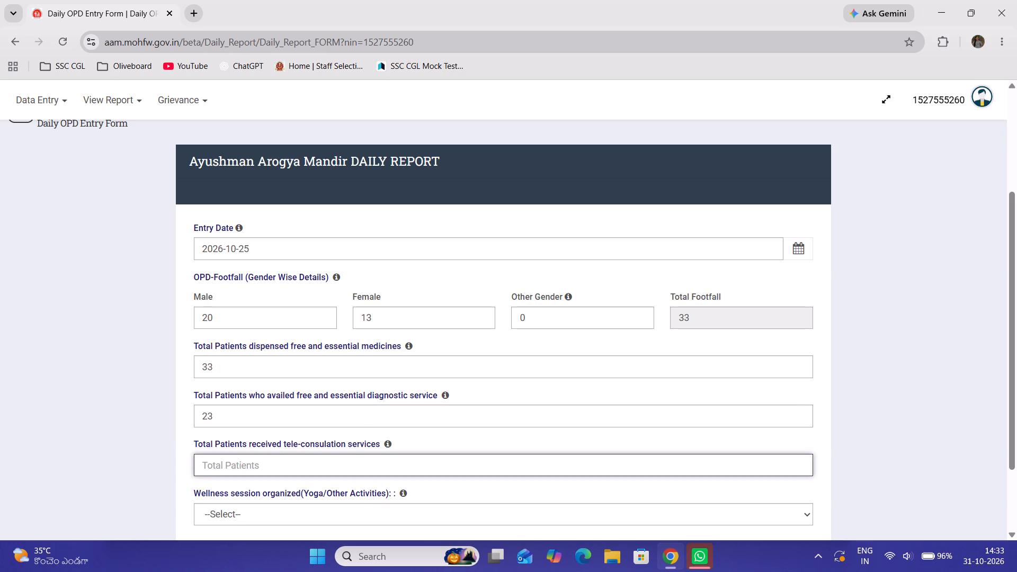
left_click(270, 467)
left_click(270, 433)
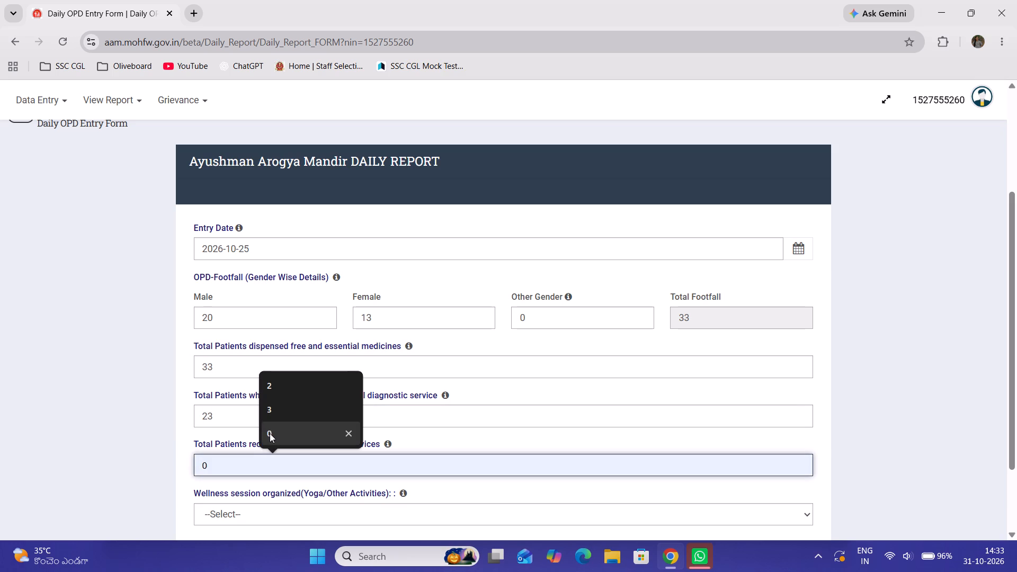
Set the wellness session organized to No and submit the 25 October daily report.
left_click(245, 518)
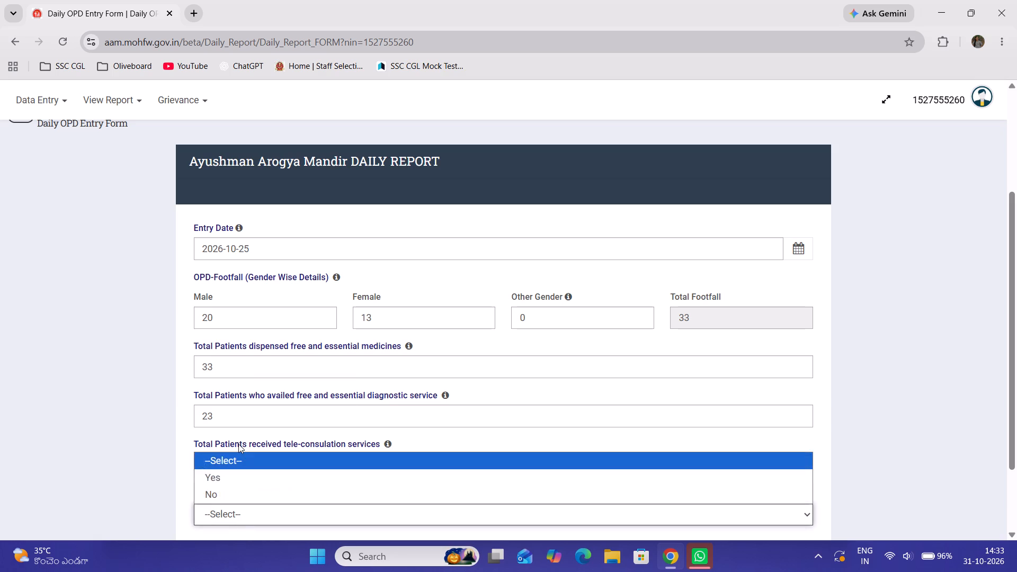
left_click(217, 493)
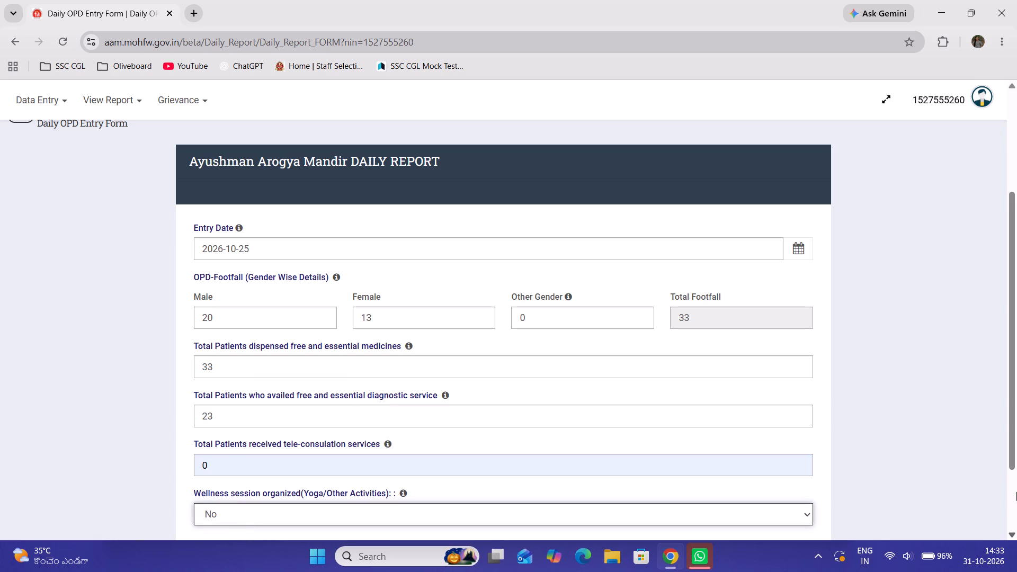
left_click(1013, 494)
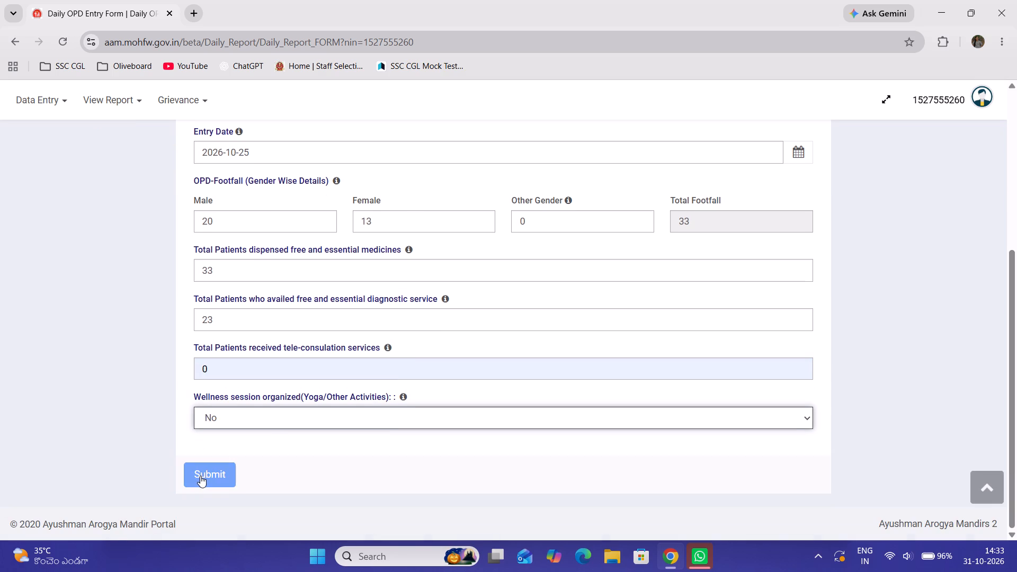
left_click(200, 476)
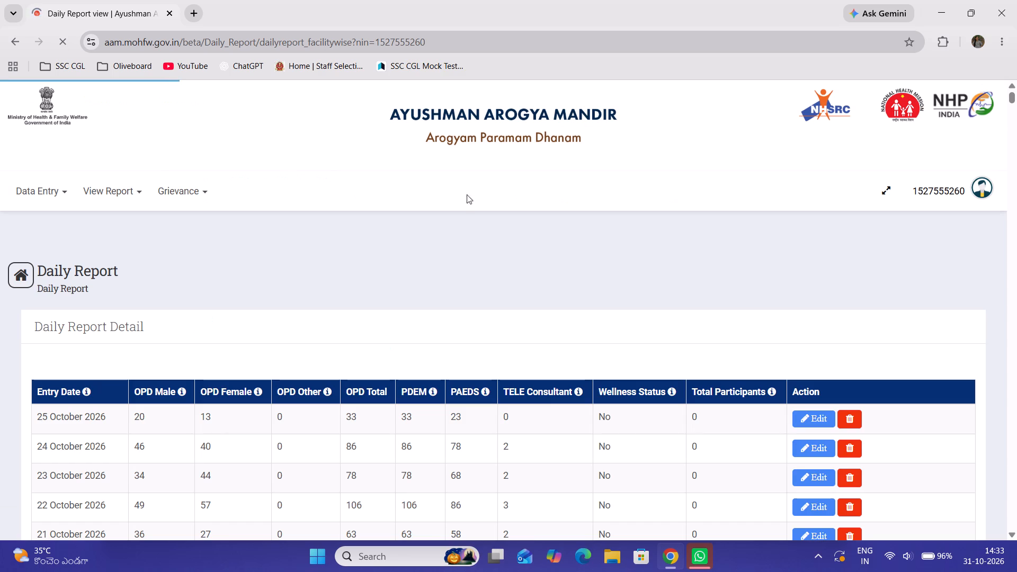
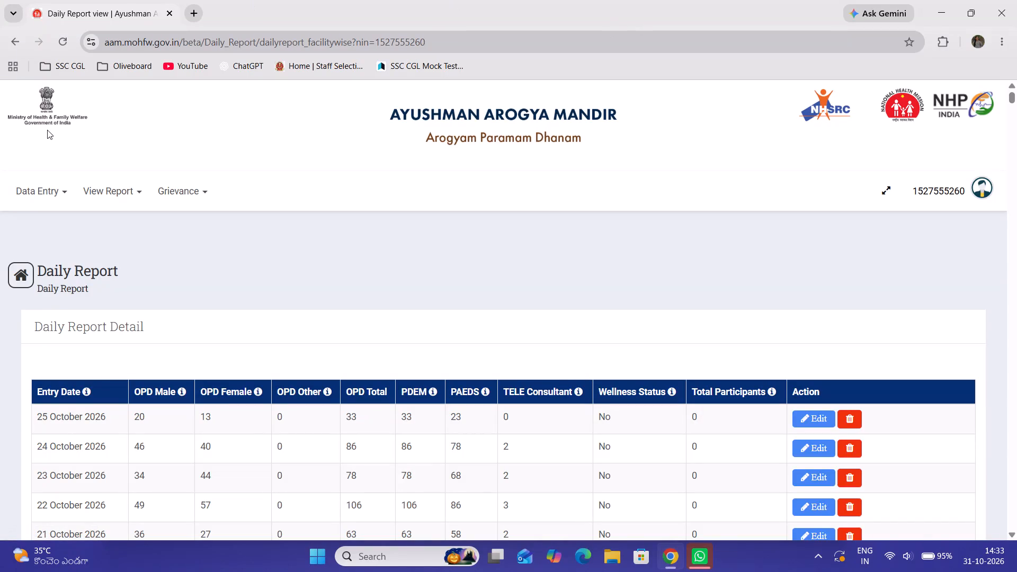
Start a new daily entry dated 2026-10-26 with an OPD footfall of 38 male, 74 female and 0 other gender.
left_click(41, 189)
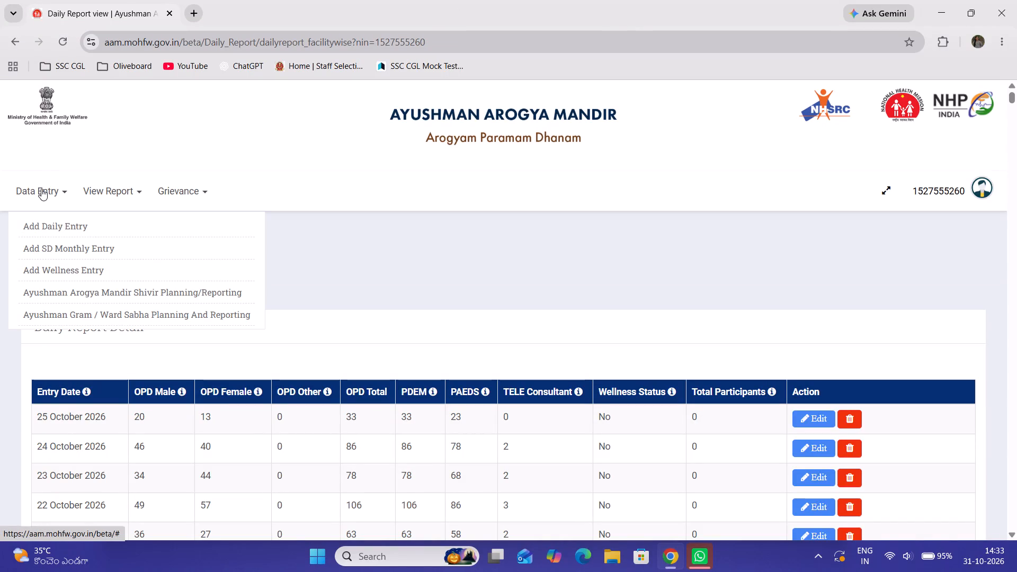
left_click(68, 231)
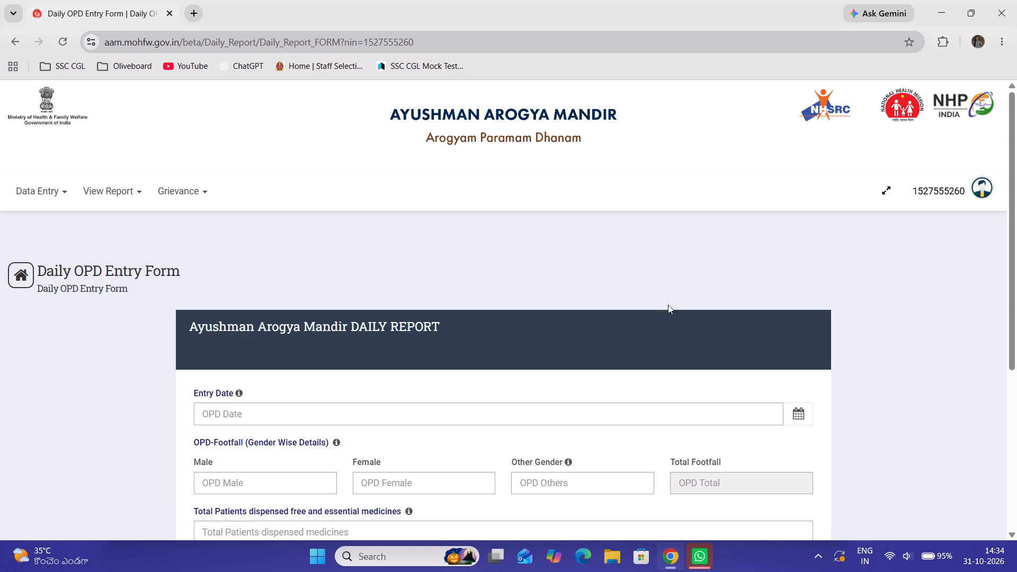
left_click(798, 414)
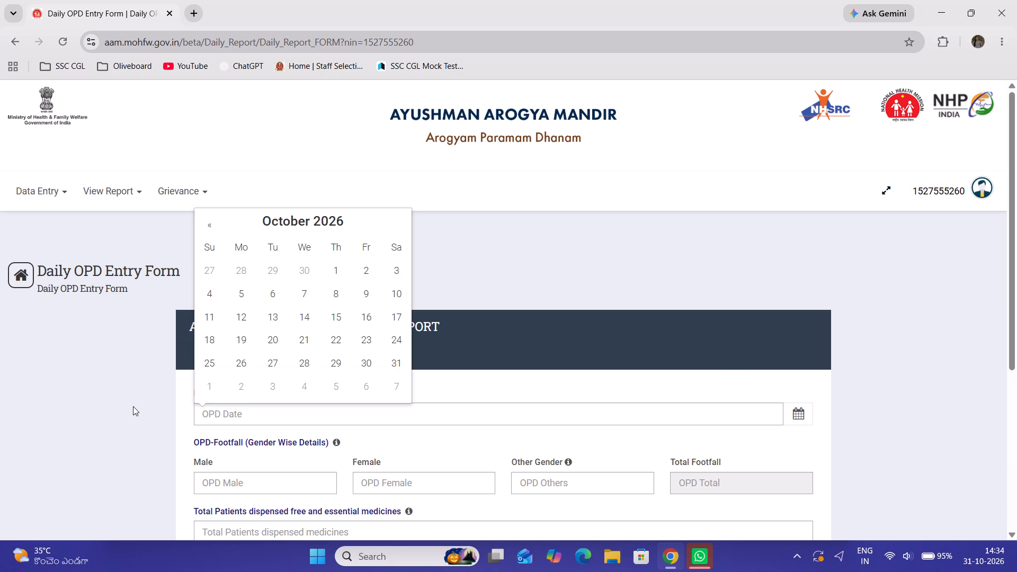
left_click(236, 367)
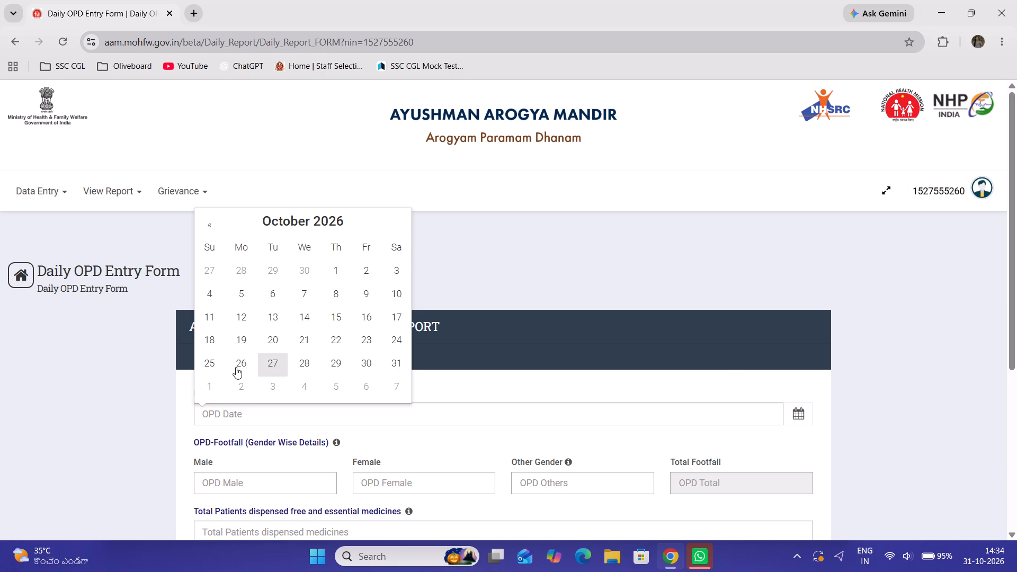
left_click(247, 478)
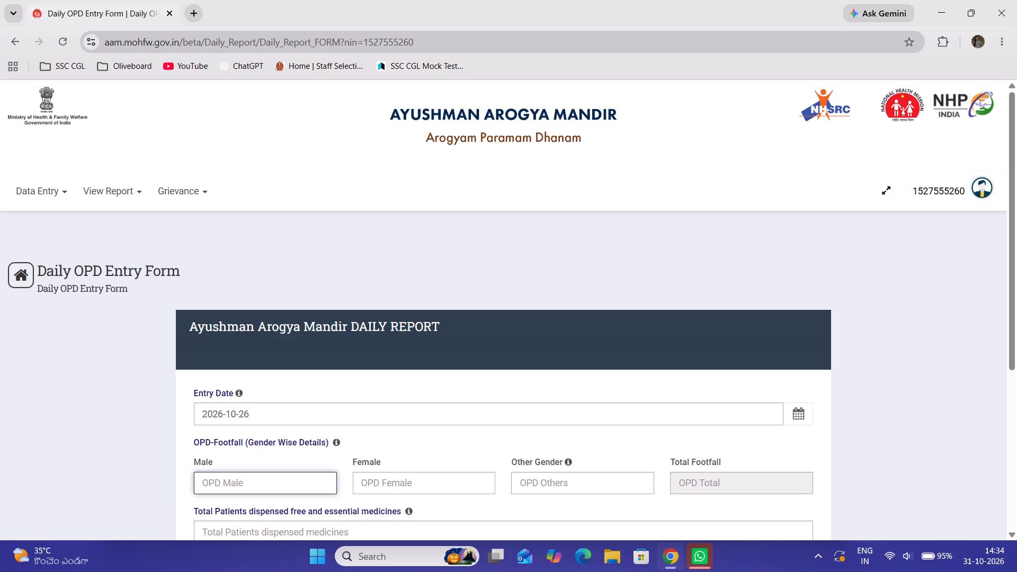
type("38")
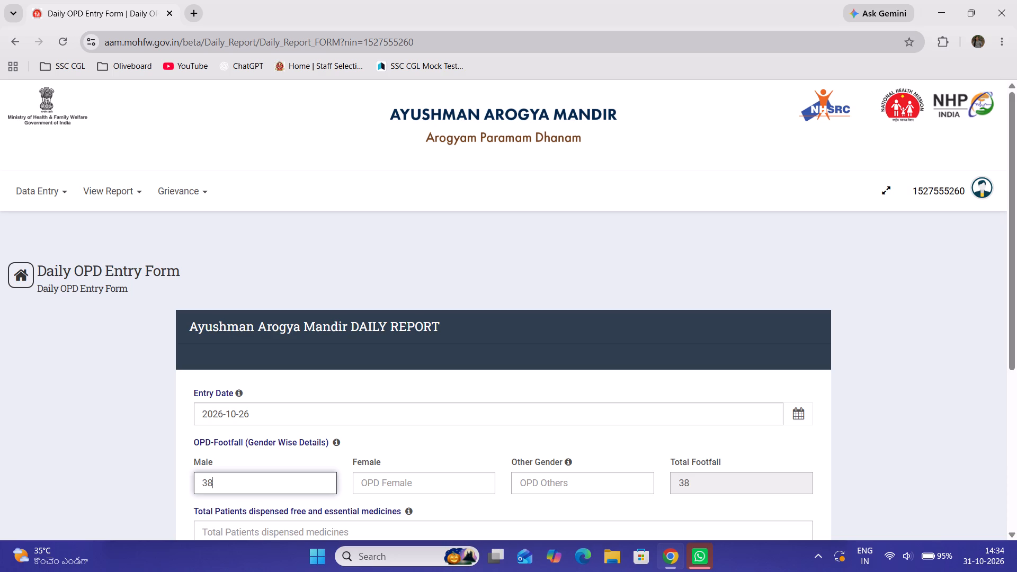
key("Tab")
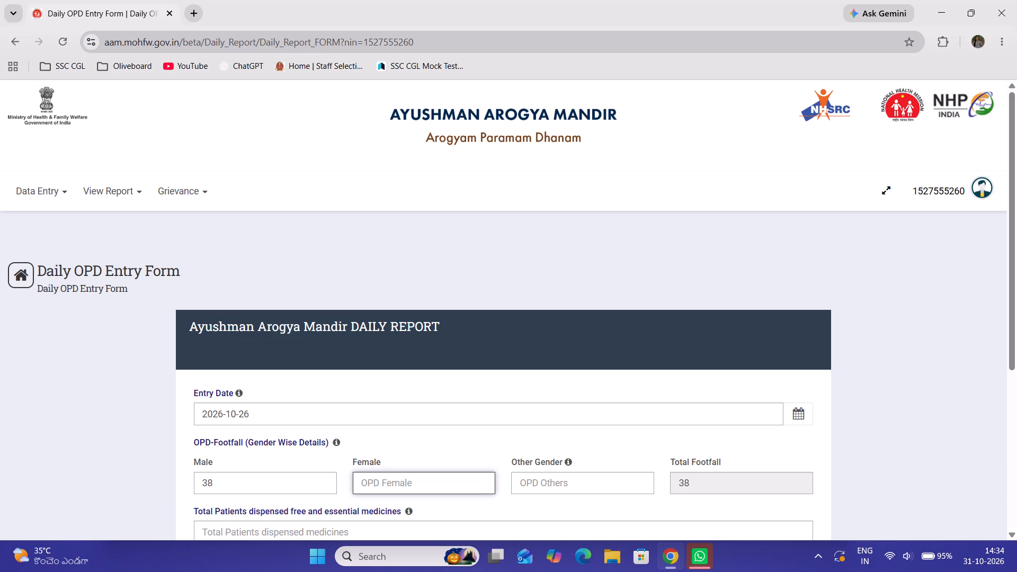
type("74")
left_click(595, 490)
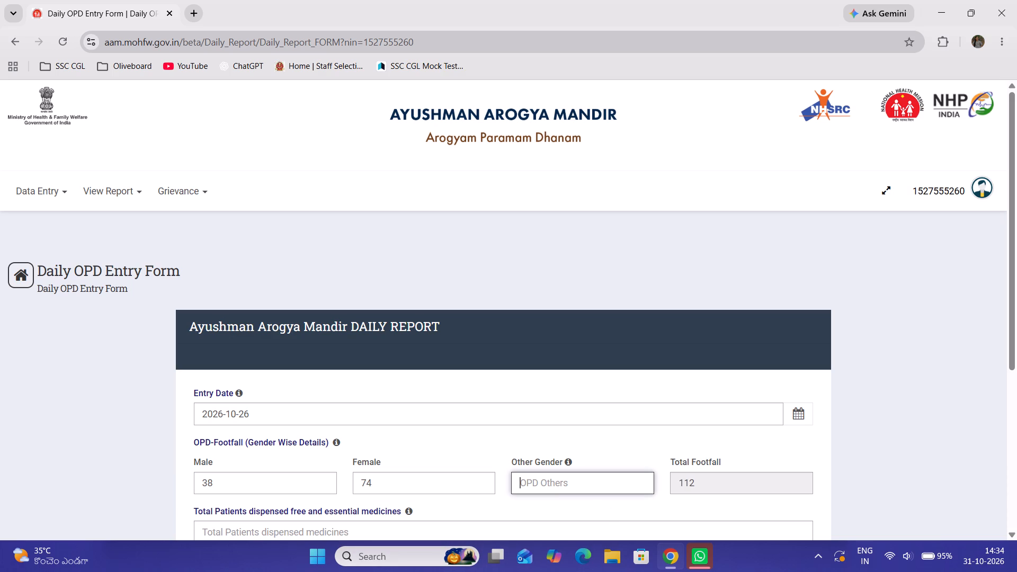
key("0")
Correct the male OPD footfall of the 26 October entry to 39.
left_click(218, 481)
key("BackSpace")
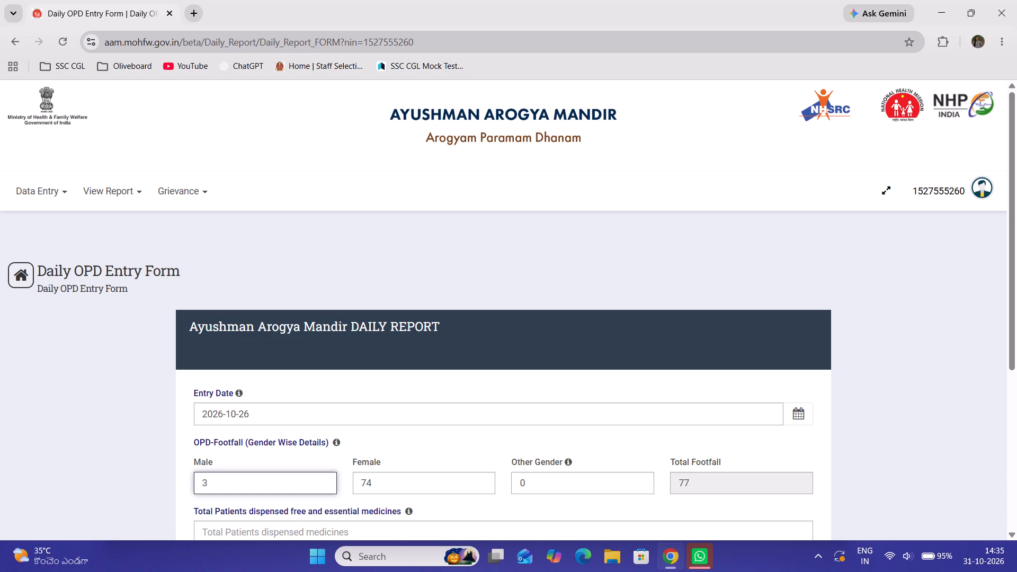
key("9")
Enter 113 patients dispensed free medicines, 98 who availed diagnostic services and 2 who received tele-consultation.
left_click(1011, 349)
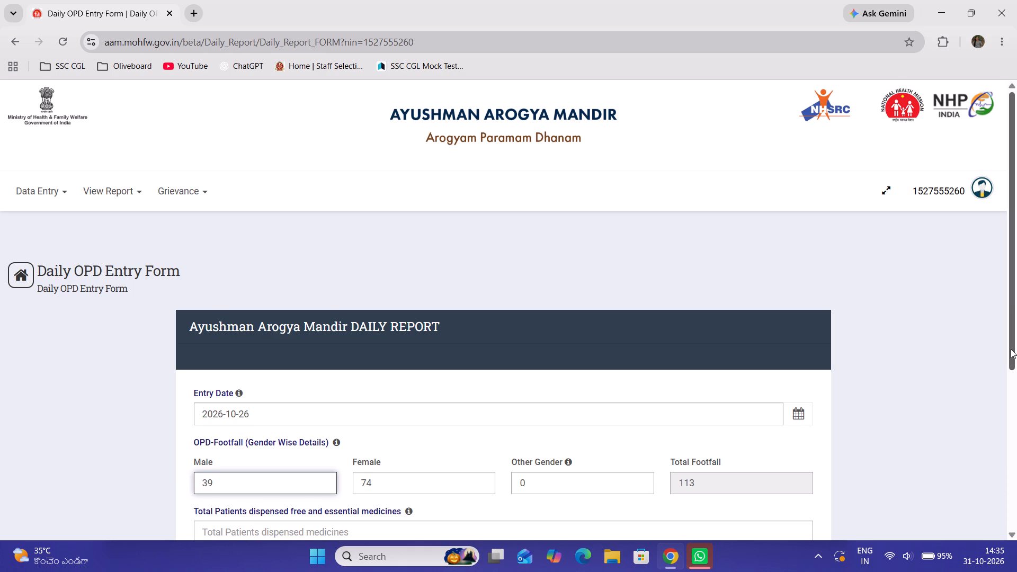
left_click_drag(1011, 349, 1004, 489)
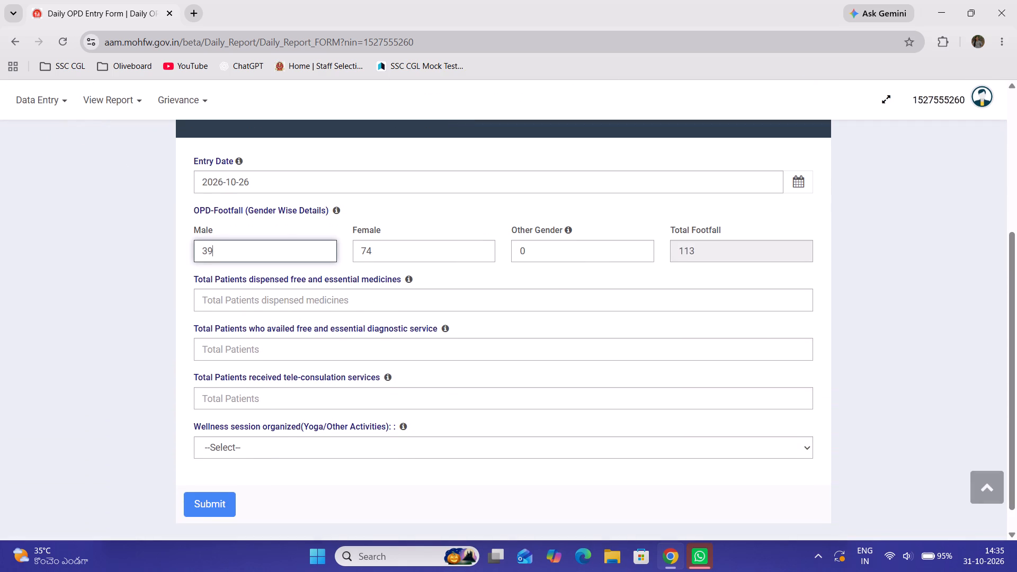
left_click(447, 302)
type("113")
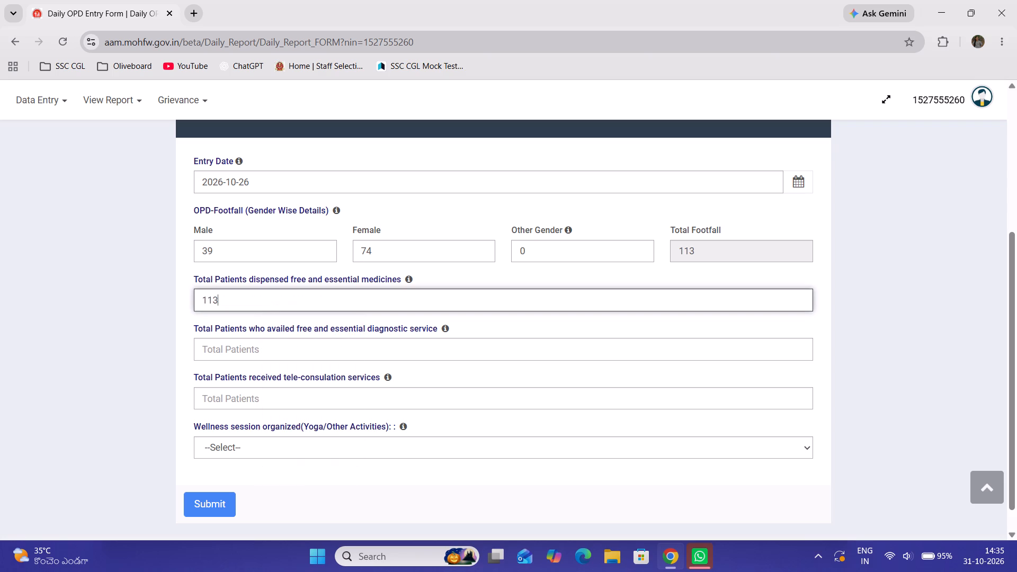
key("Tab")
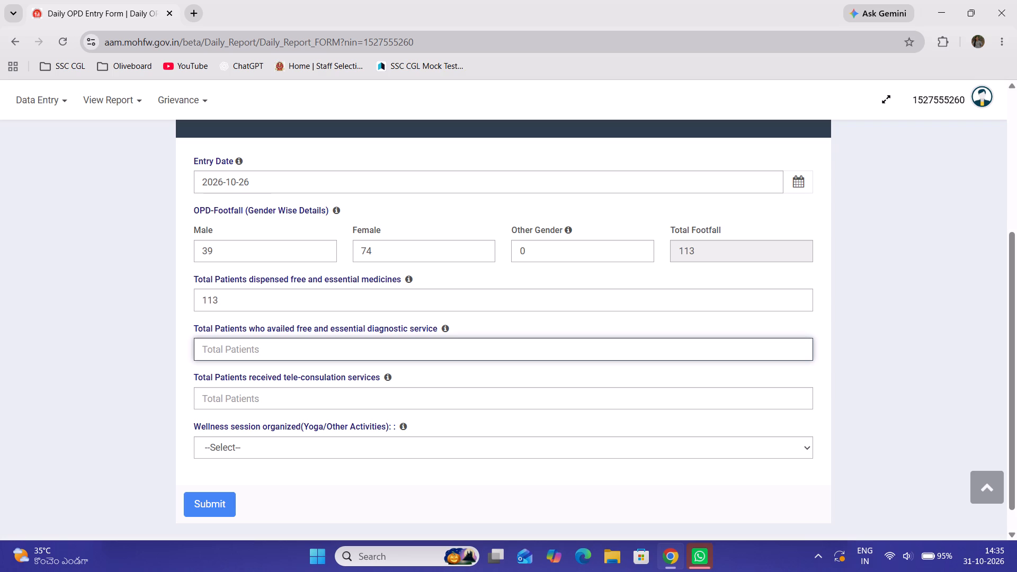
type("98")
key("Tab")
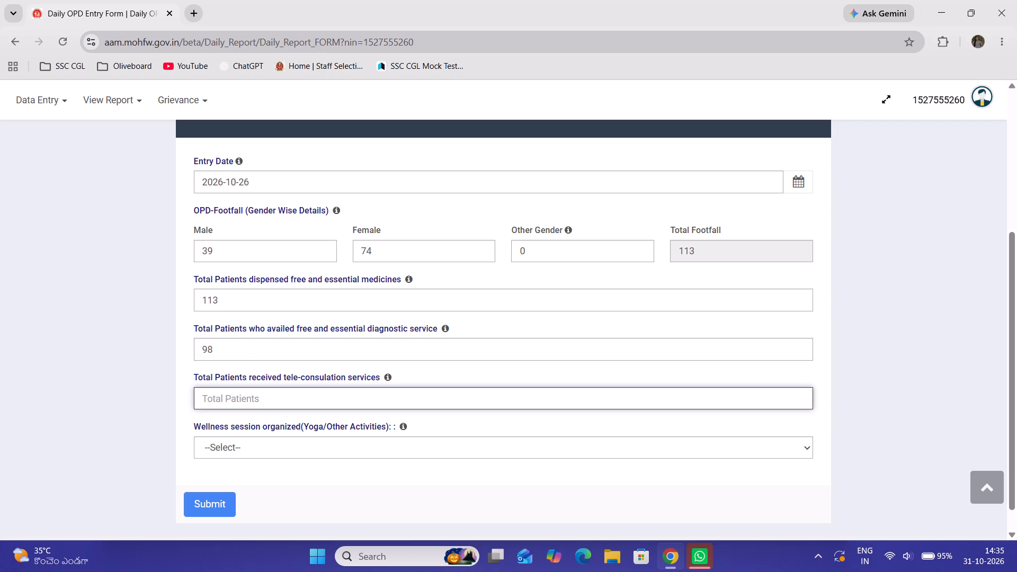
key("2")
Set the wellness session organized to No and submit the 26 October daily report.
key("Tab")
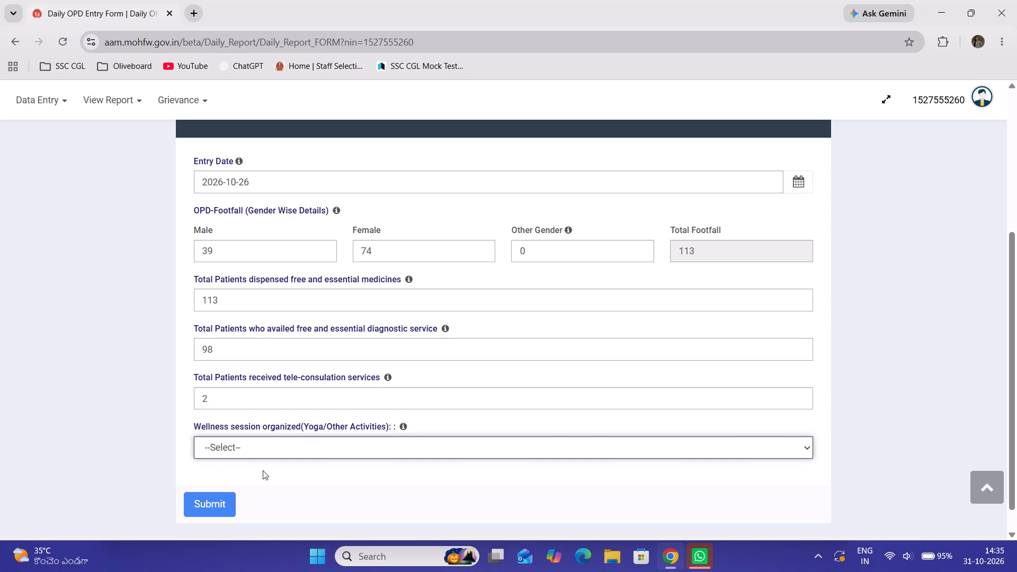
left_click(255, 454)
left_click(231, 503)
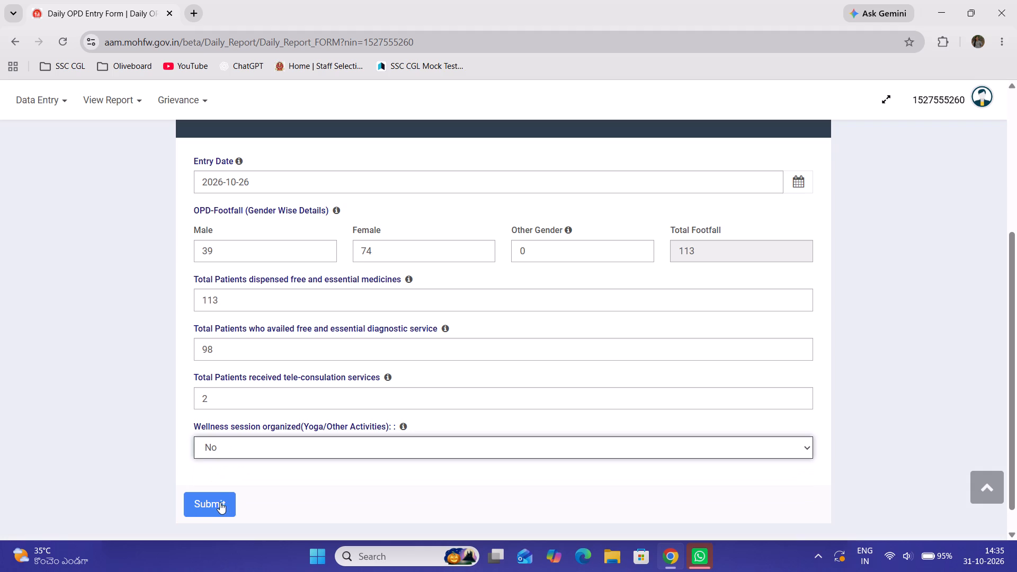
left_click(215, 505)
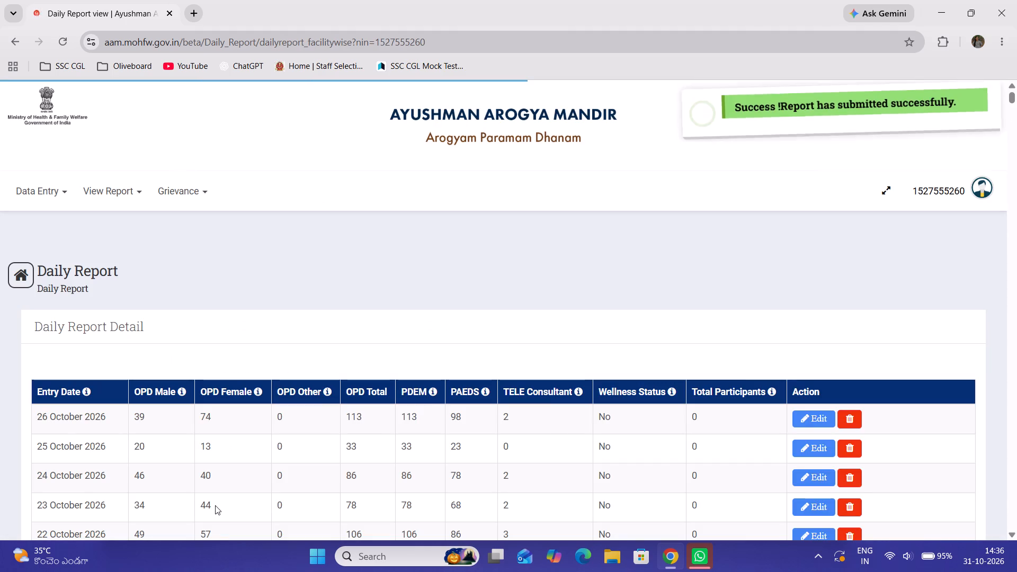
Start a new daily entry dated 2026-10-27 with an OPD footfall of 36 male, 46 female and 0 other gender.
left_click(46, 199)
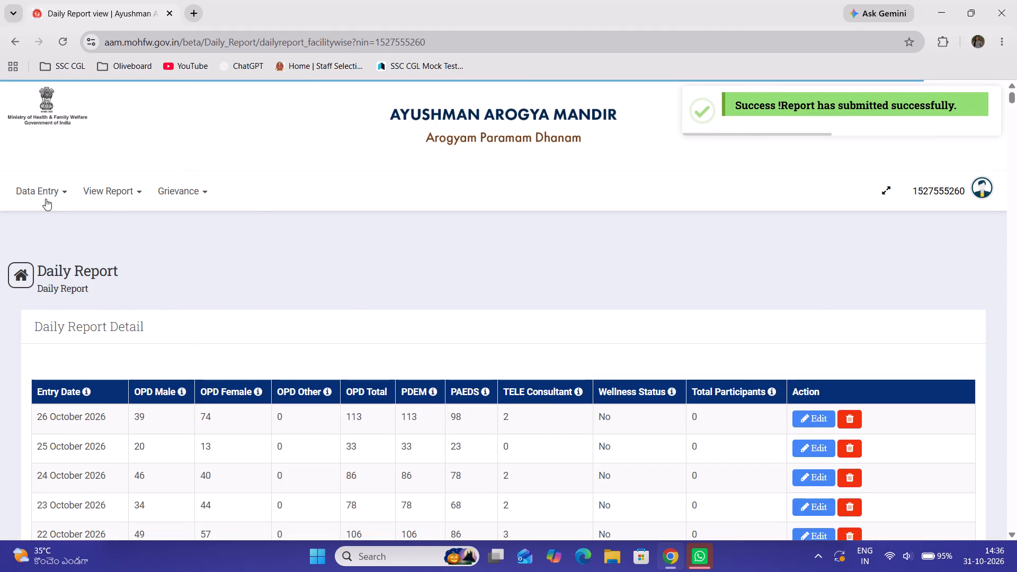
left_click(70, 232)
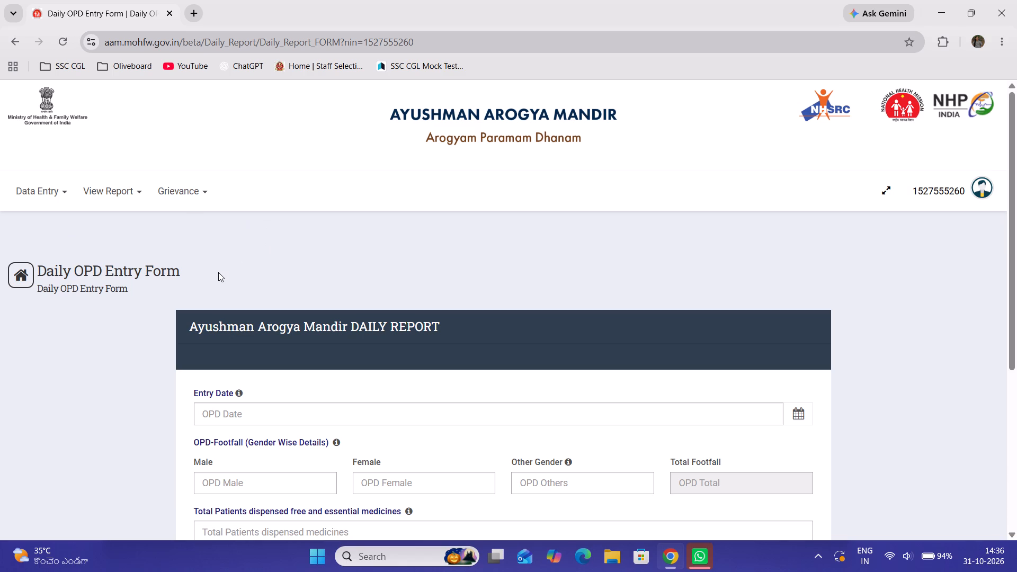
left_click(801, 411)
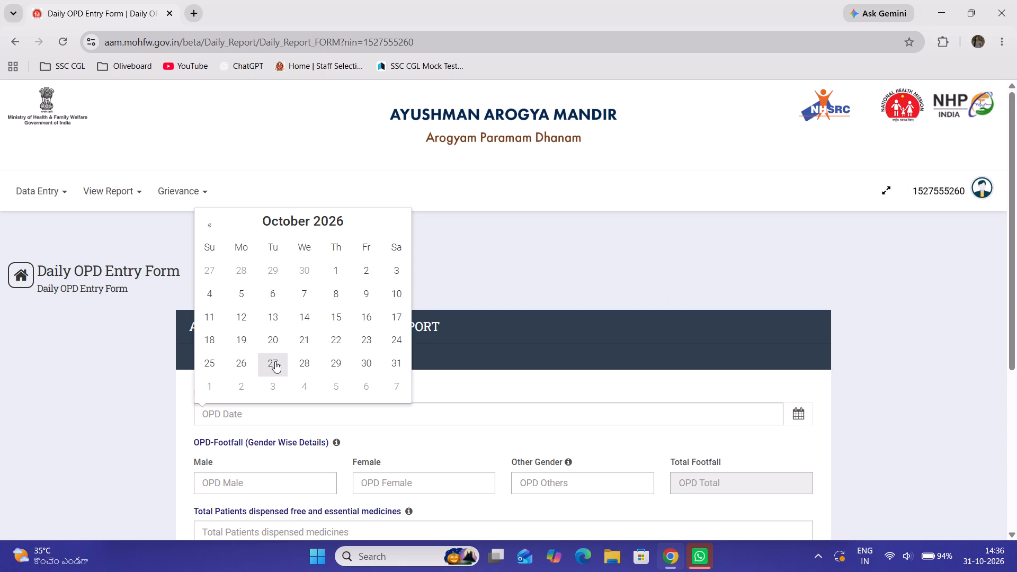
left_click(275, 361)
left_click(262, 483)
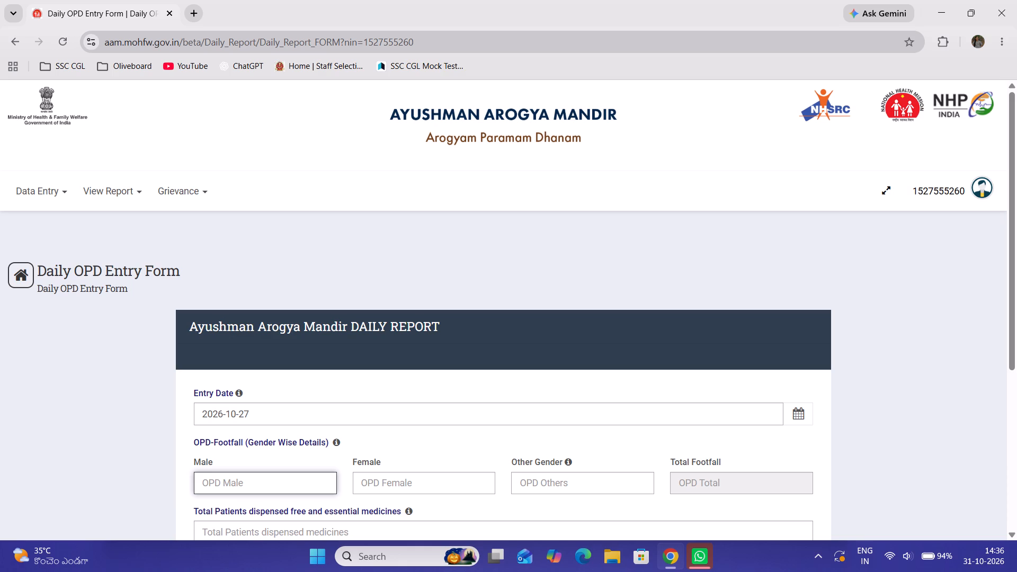
type("36")
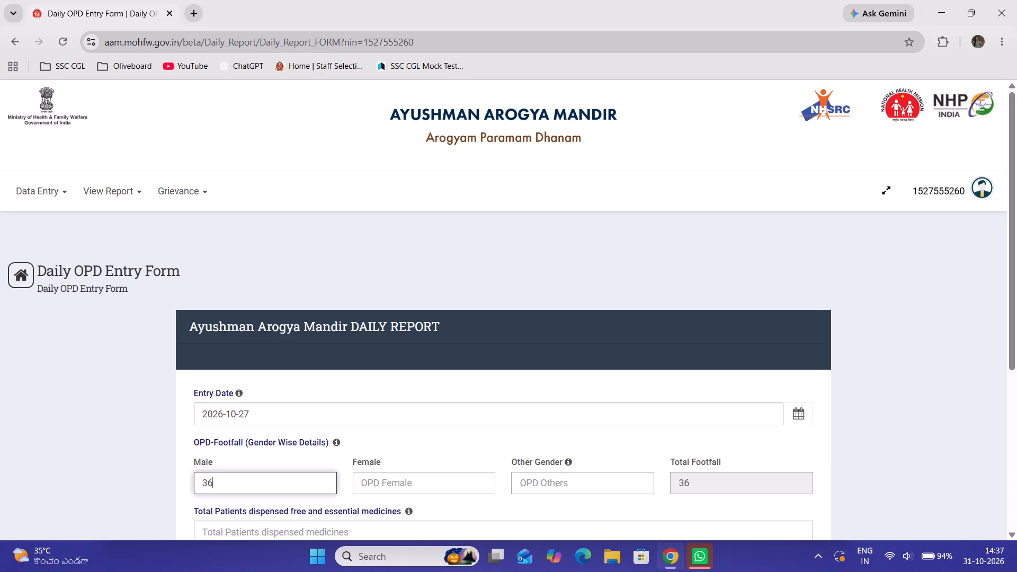
key("Tab")
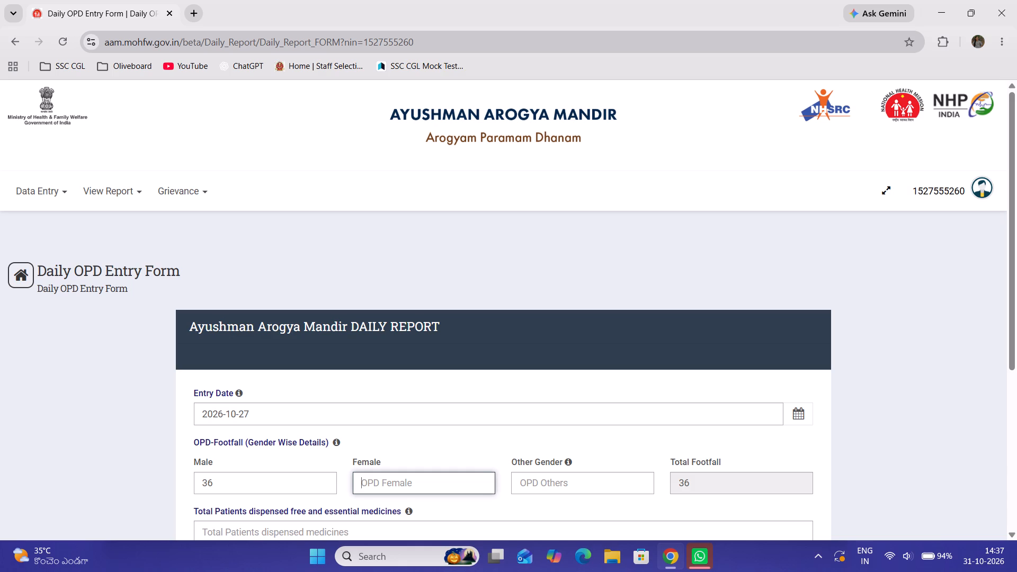
type("46")
key("Tab")
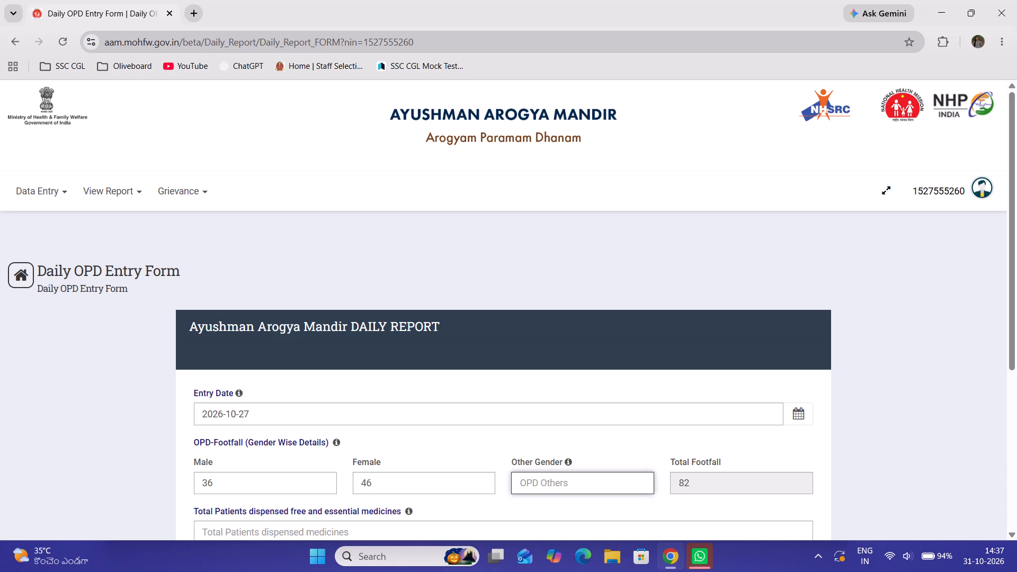
key("0")
Enter 82 patients dispensed free medicines, 74 who availed diagnostic services and 2 who received tele-consultation.
left_click(220, 525)
type("82")
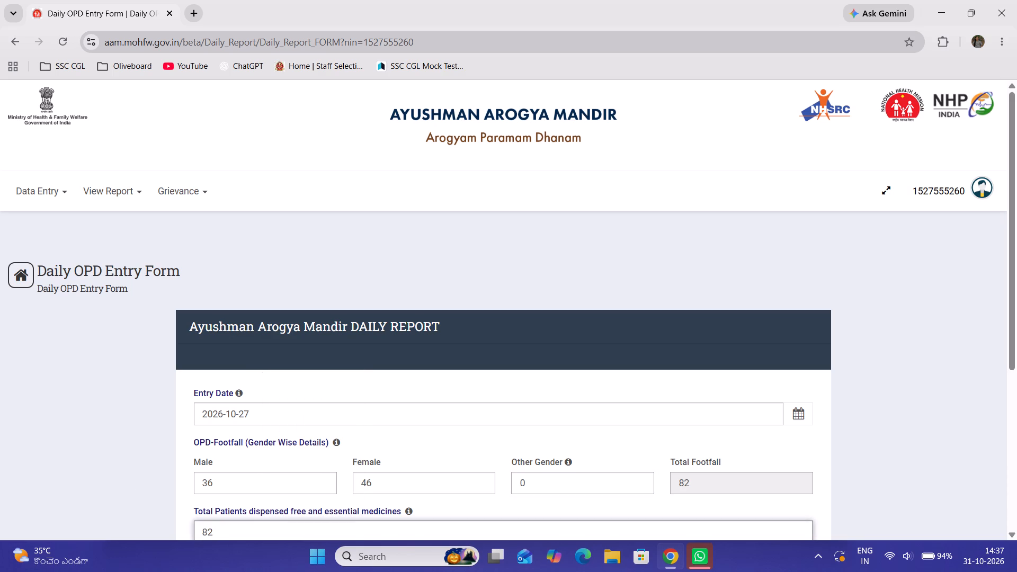
key("Tab")
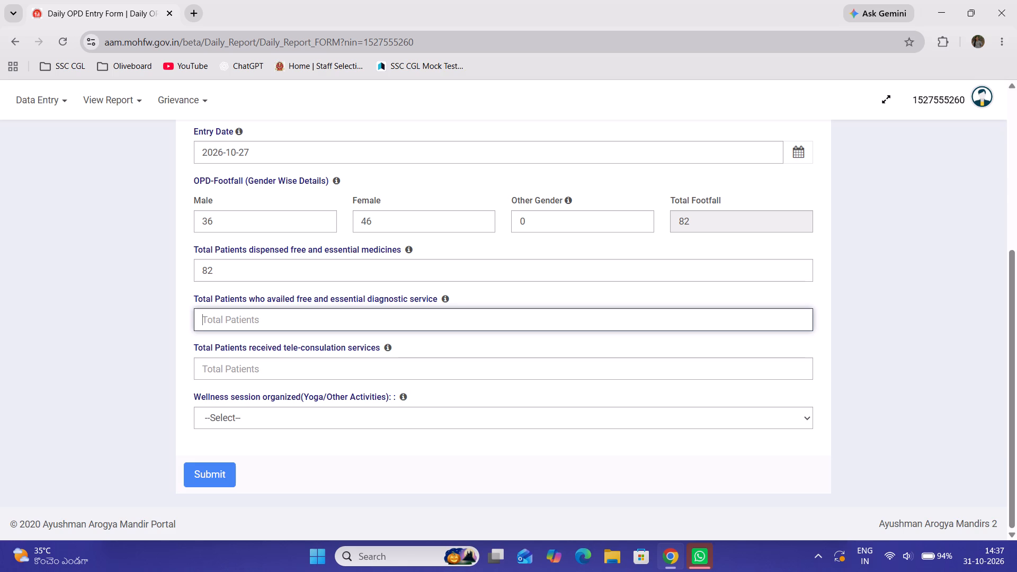
key("7")
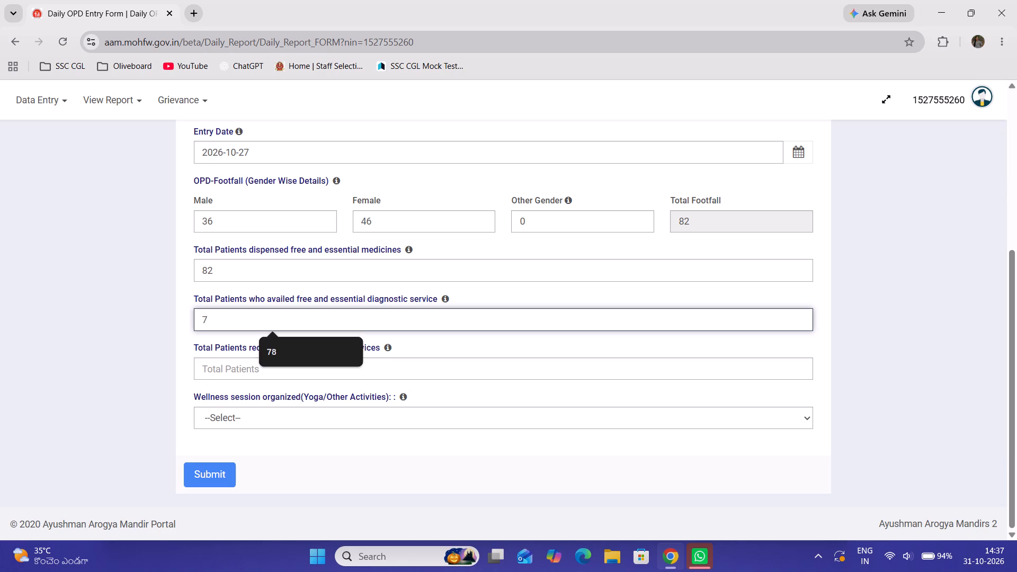
key("4")
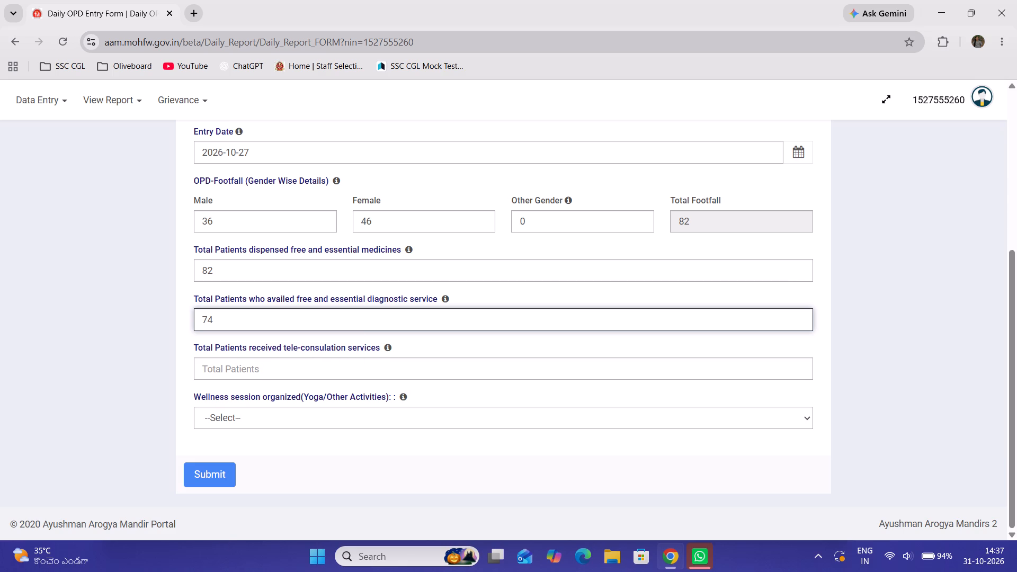
left_click(262, 376)
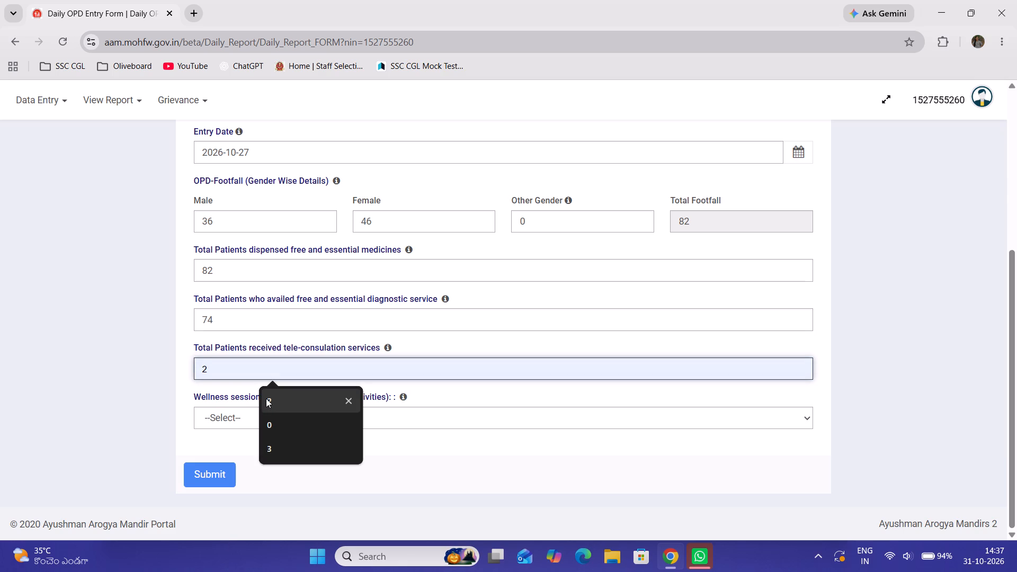
left_click(266, 398)
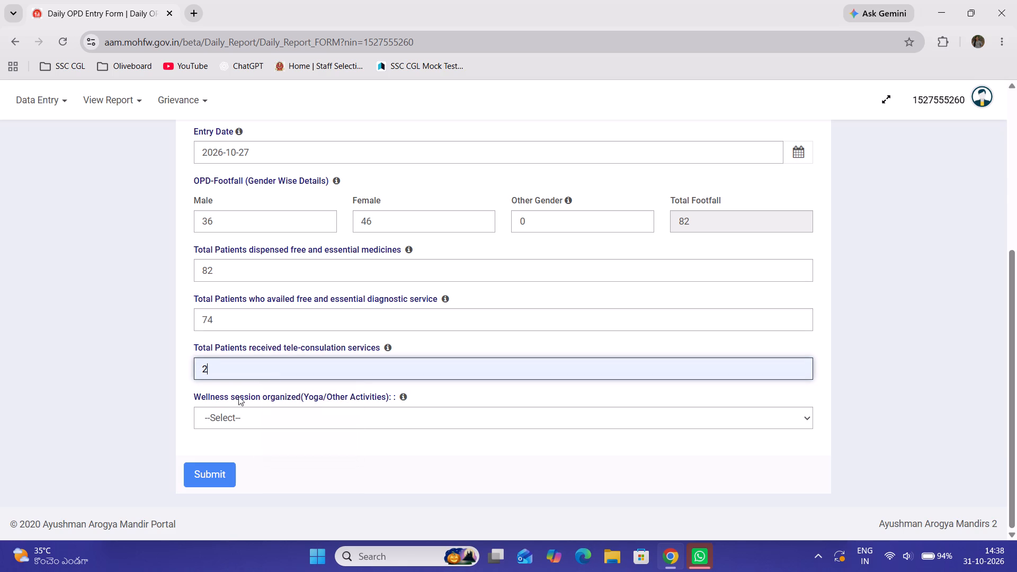
Set the wellness session organized to No and submit the 27 October daily report.
left_click(229, 404)
left_click(223, 414)
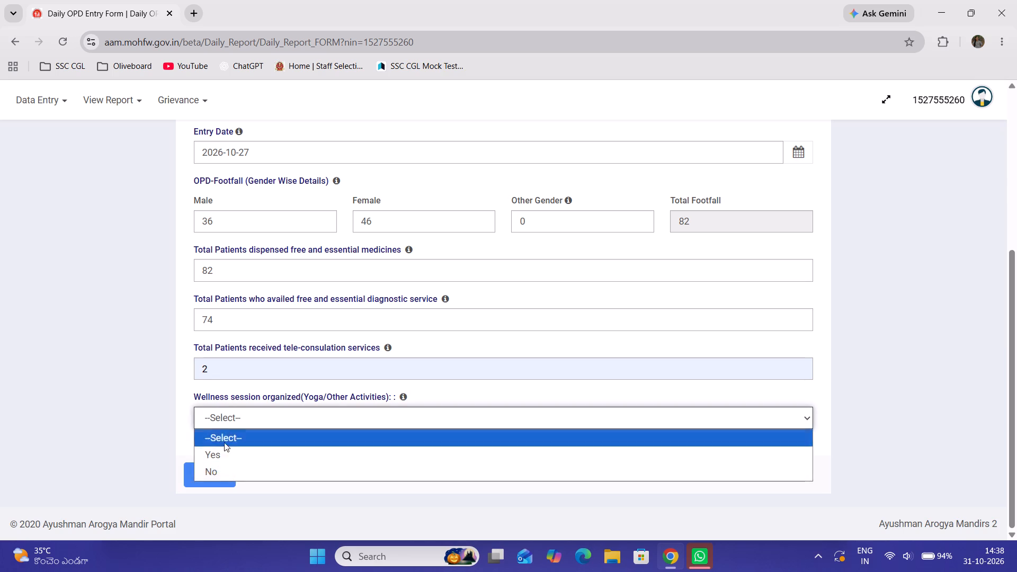
left_click(222, 472)
left_click(217, 477)
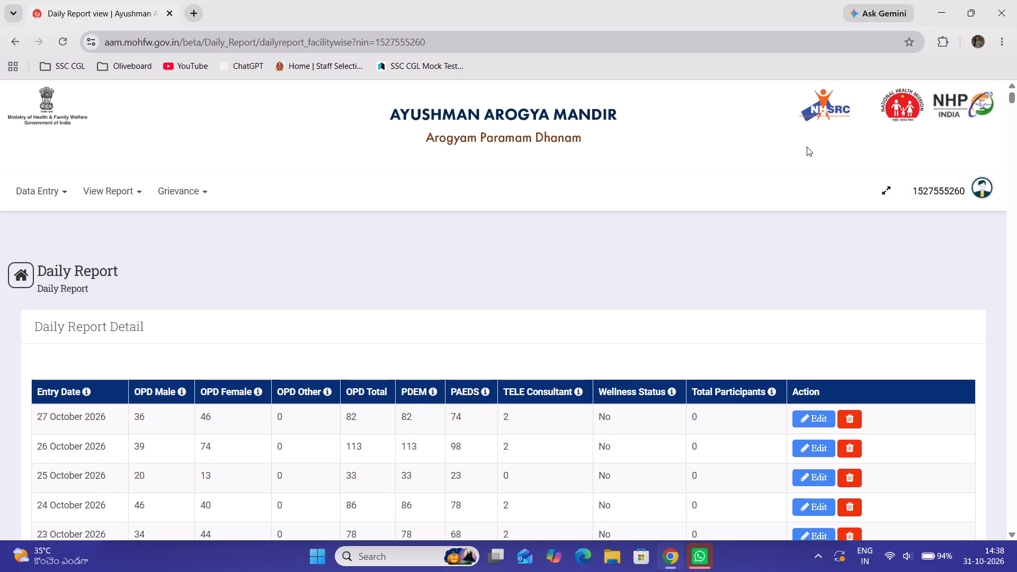
Open a new blank daily OPD entry form.
left_click(46, 192)
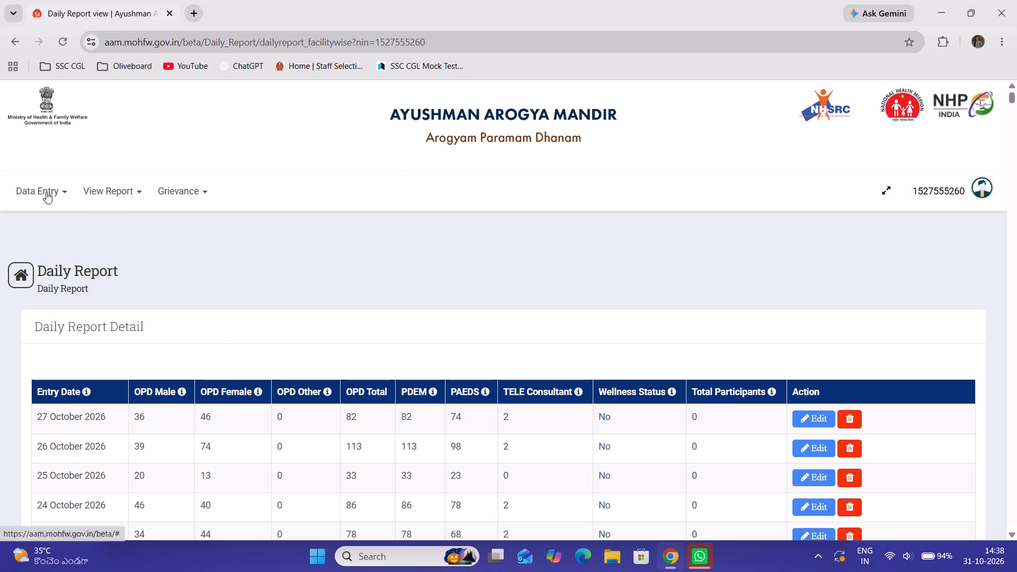
left_click(69, 230)
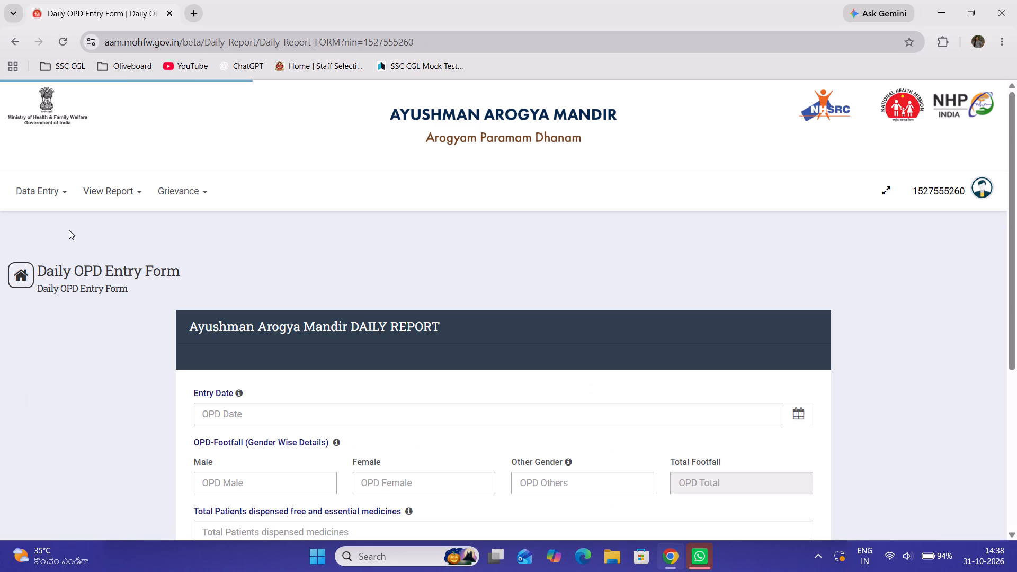
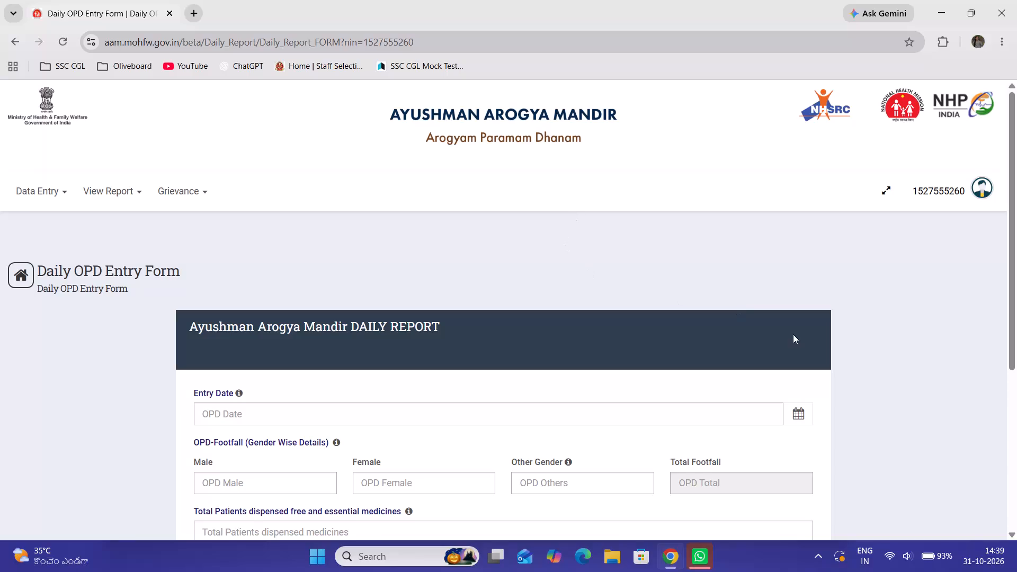
Date the daily entry 2026-10-28 and enter an OPD footfall of 51 male, 35 female and 0 other gender.
left_click(798, 412)
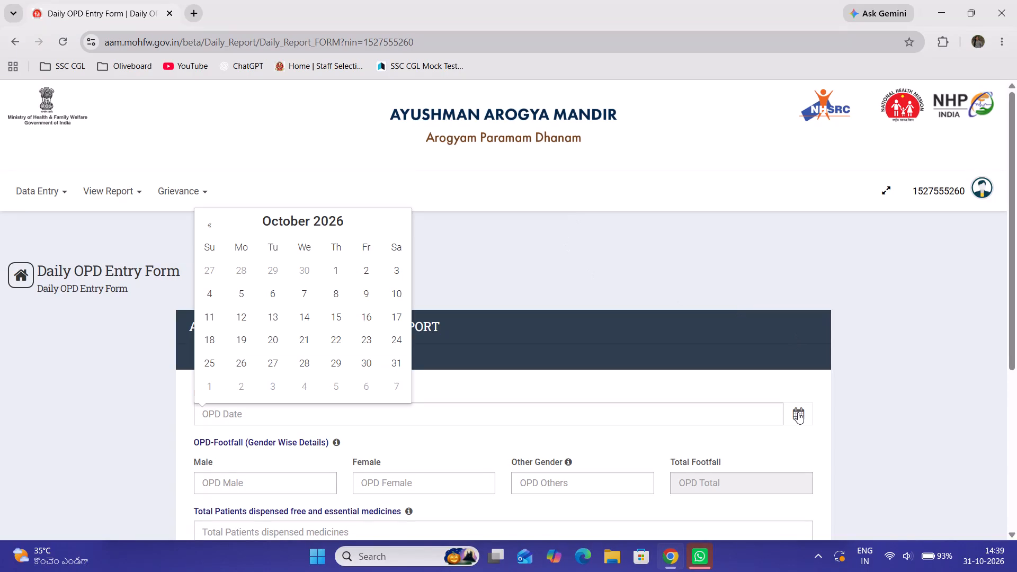
left_click(308, 360)
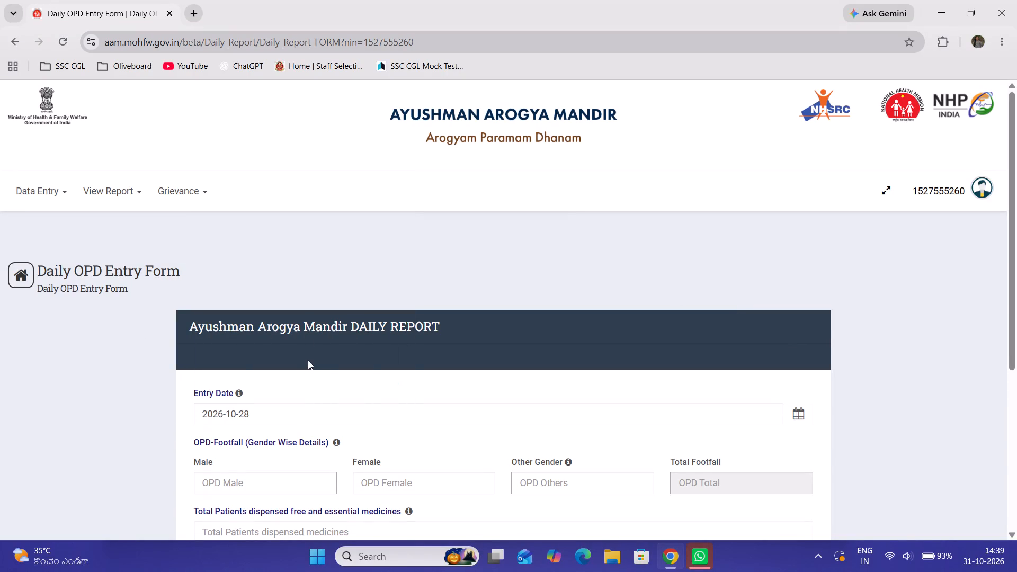
left_click(284, 488)
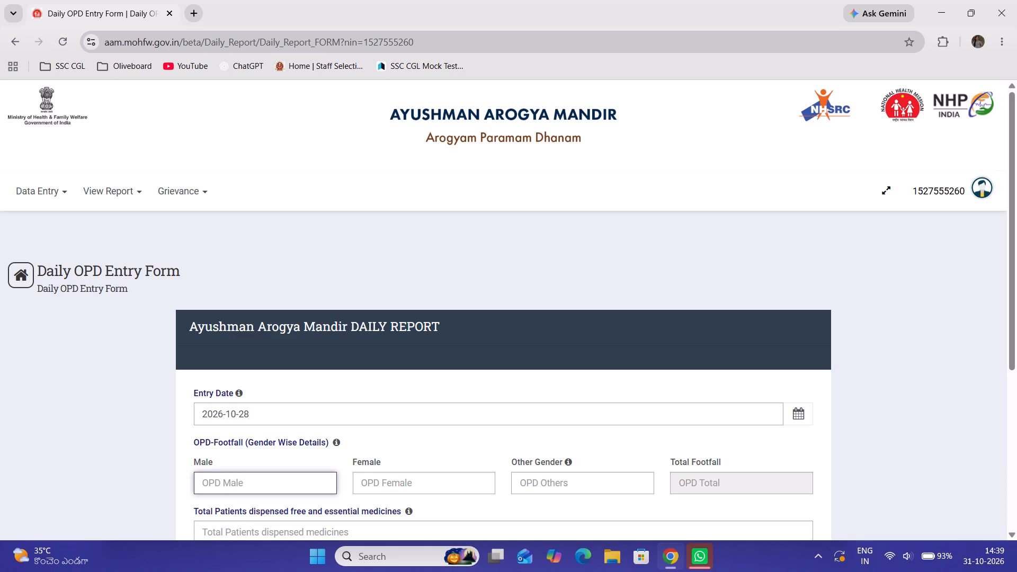
type("52")
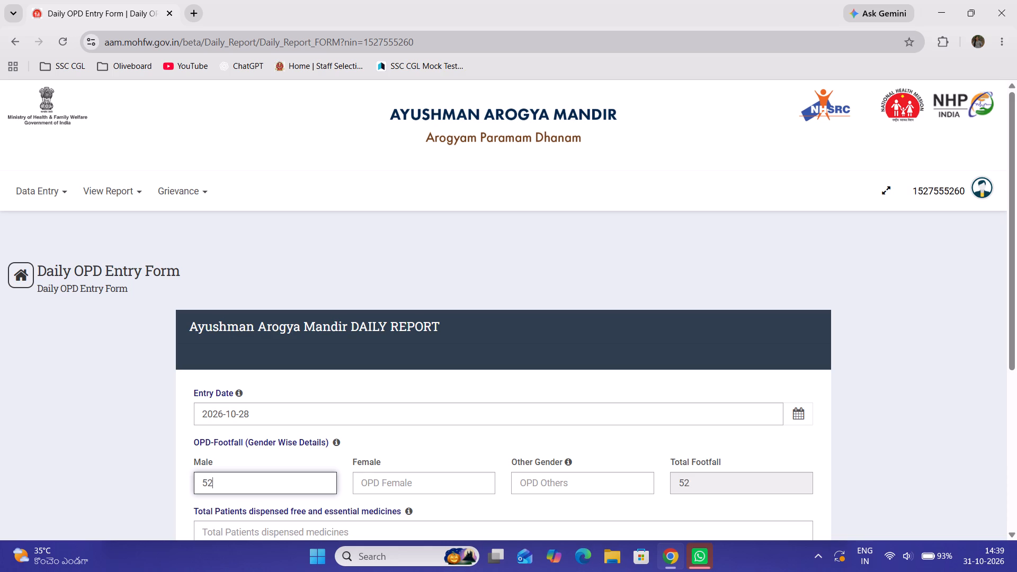
left_click(467, 480)
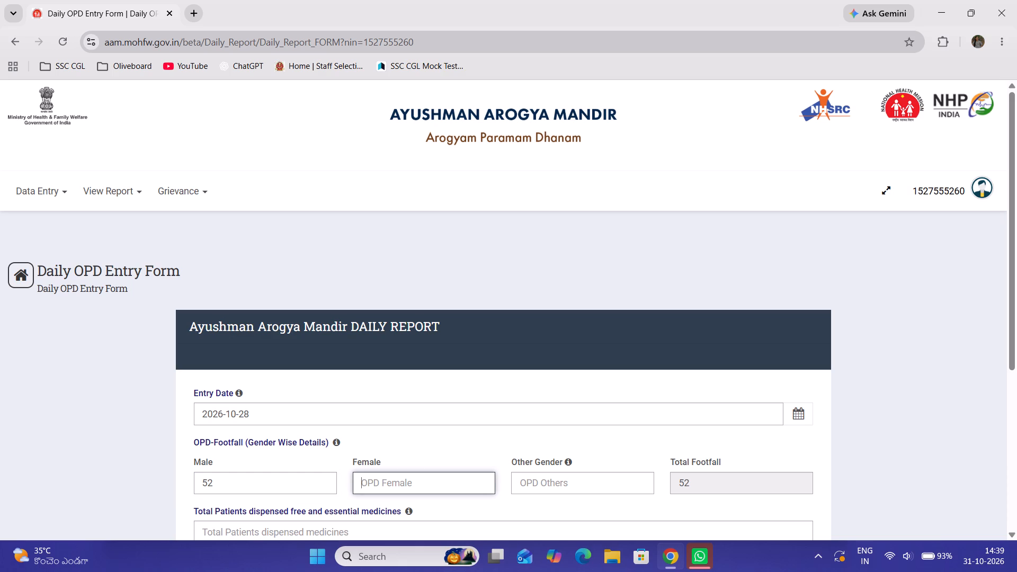
type("35")
left_click(603, 484)
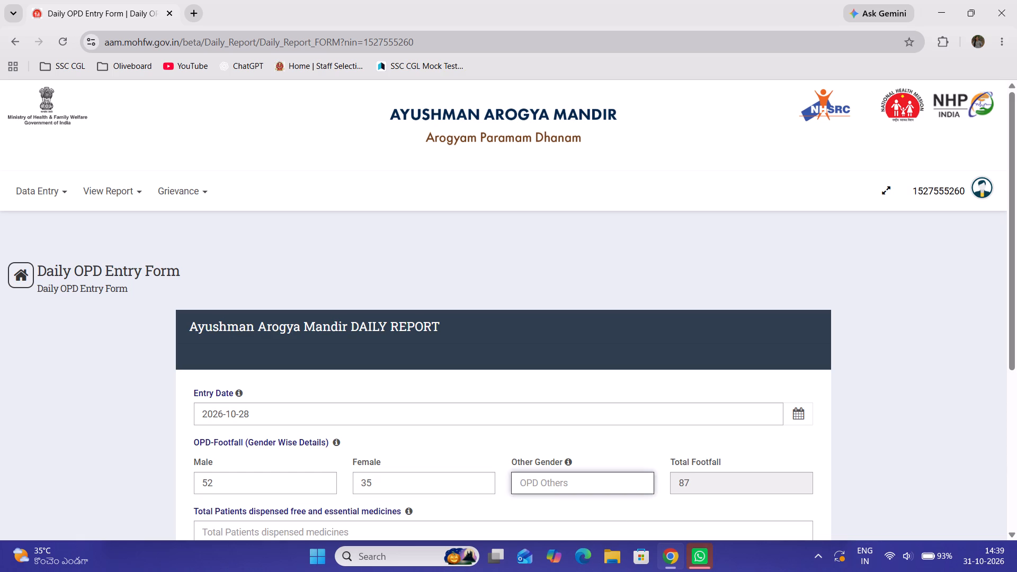
key("0")
left_click(219, 481)
key("BackSpace")
key("1")
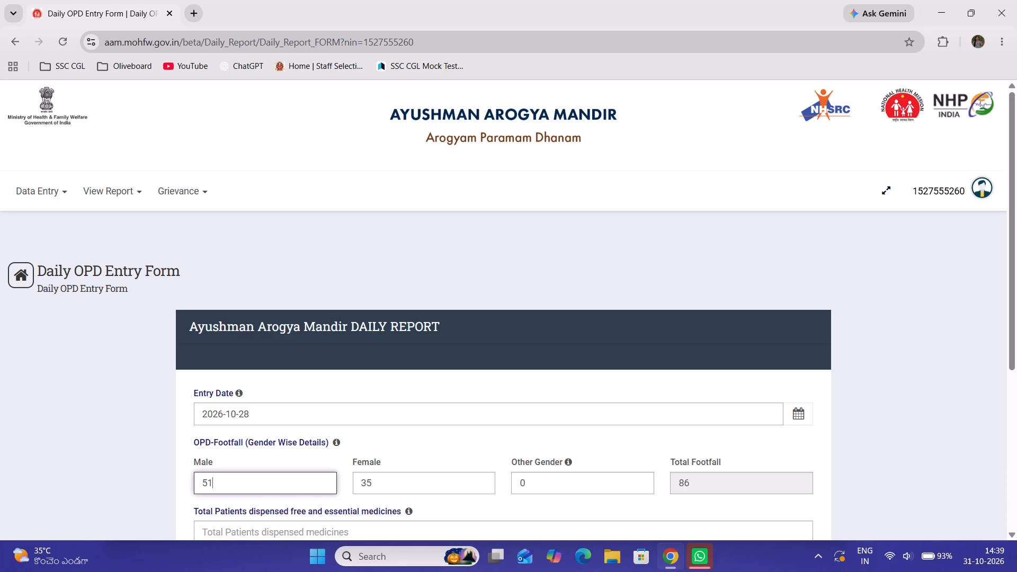
Enter 86 patients dispensed free medicines, 78 who availed diagnostic services and 3 who received tele-consultation.
left_click(230, 524)
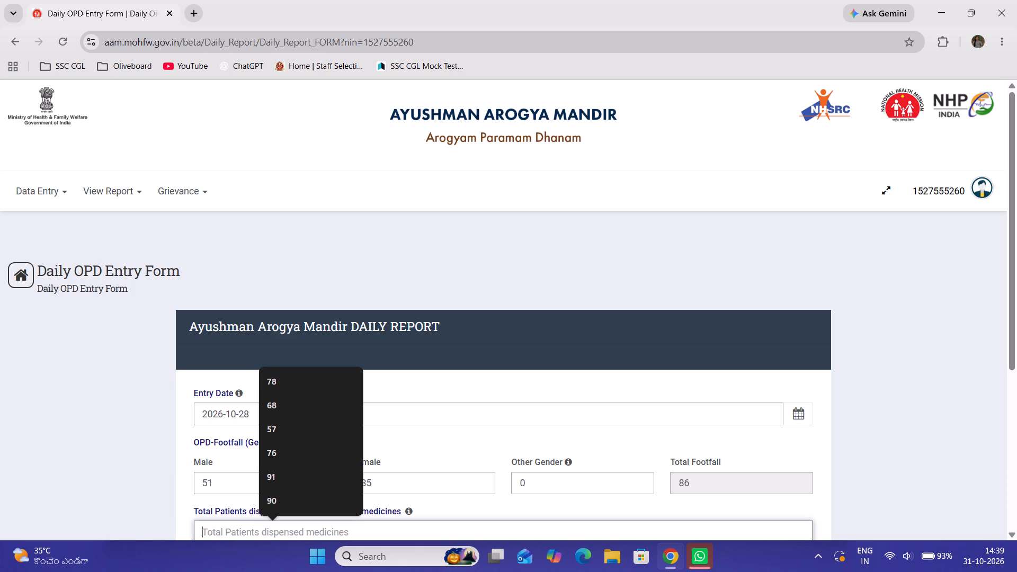
type("86")
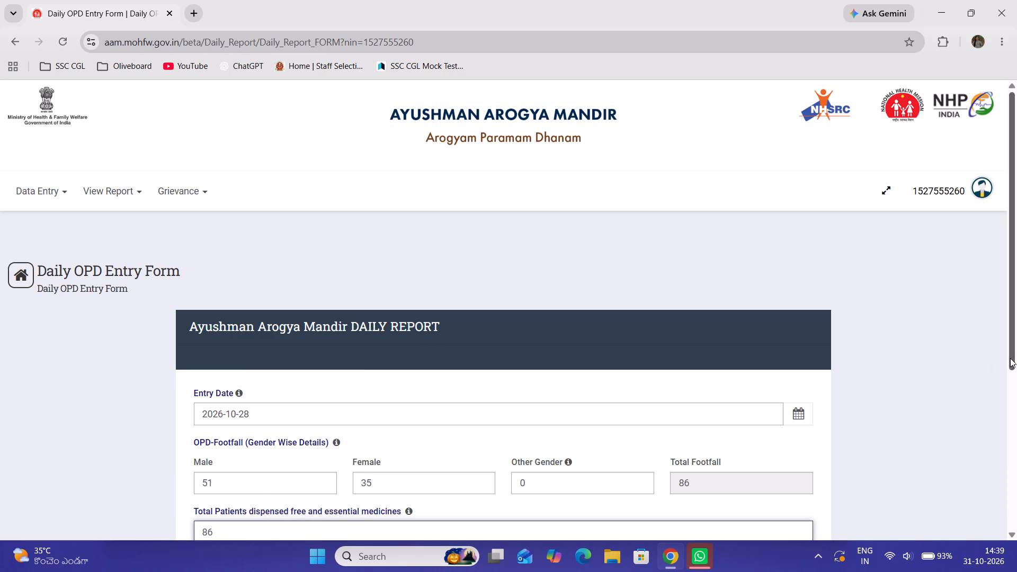
left_click_drag(1012, 358, 1015, 493)
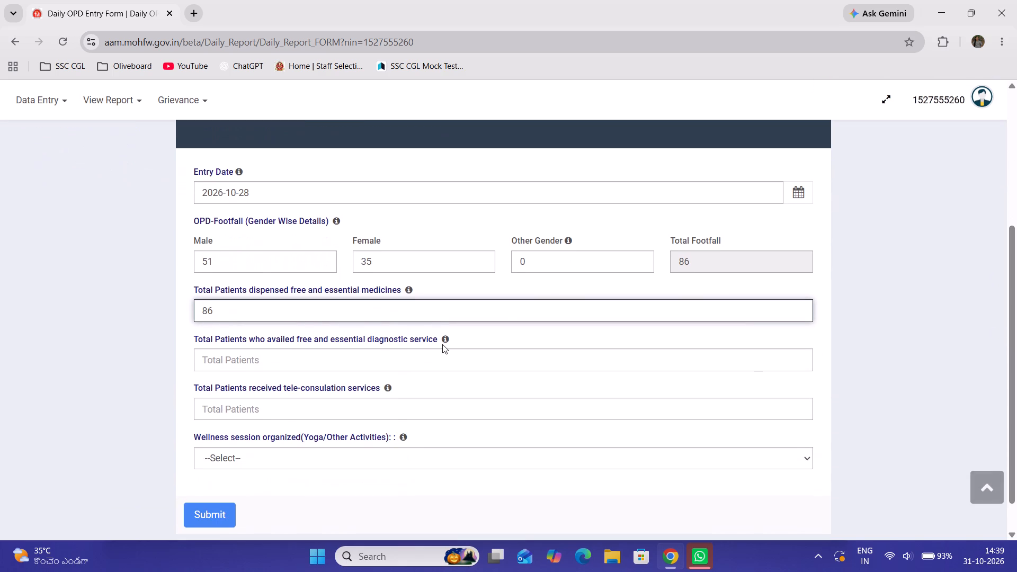
left_click(376, 357)
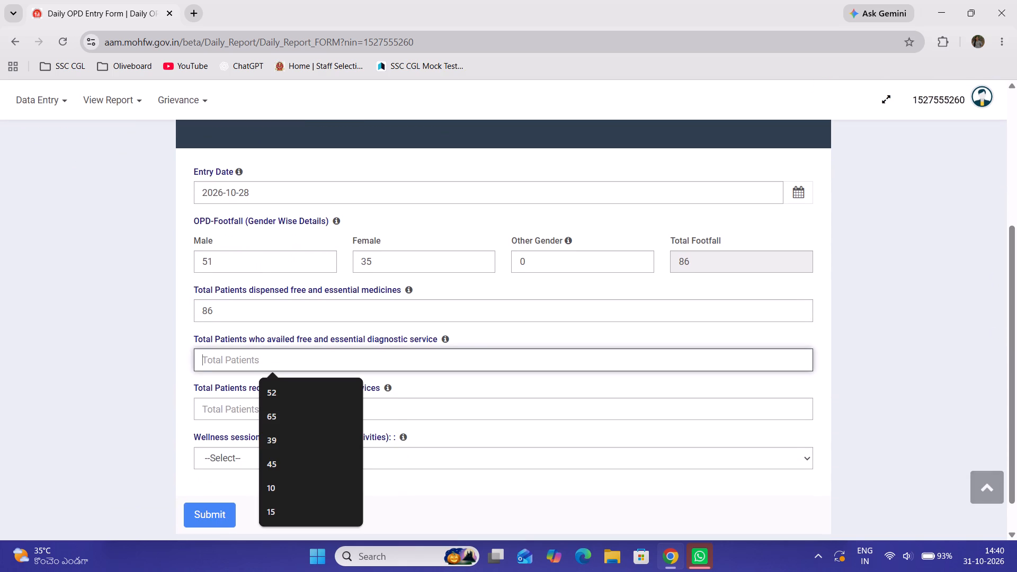
type("78")
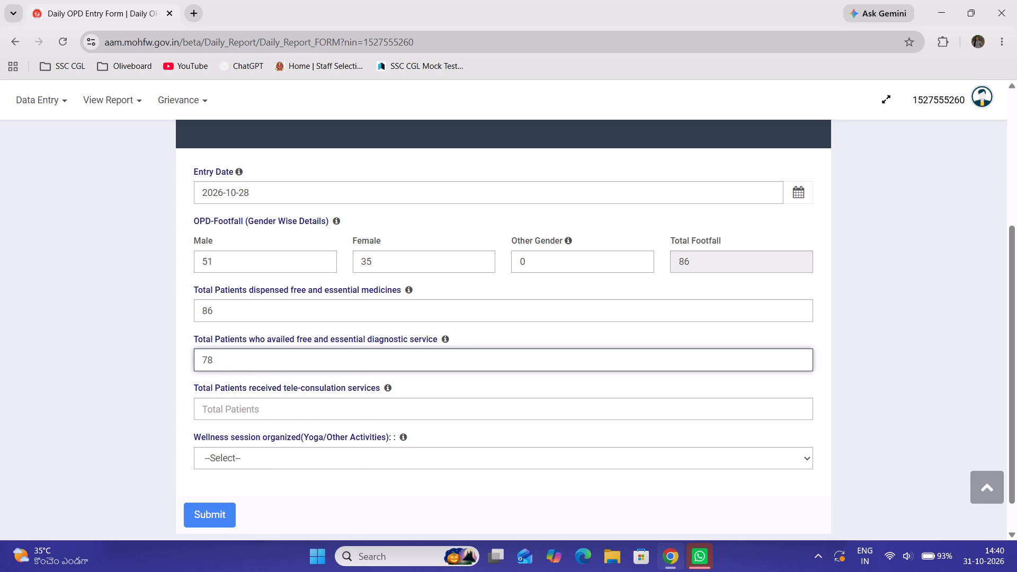
left_click(355, 402)
left_click(276, 493)
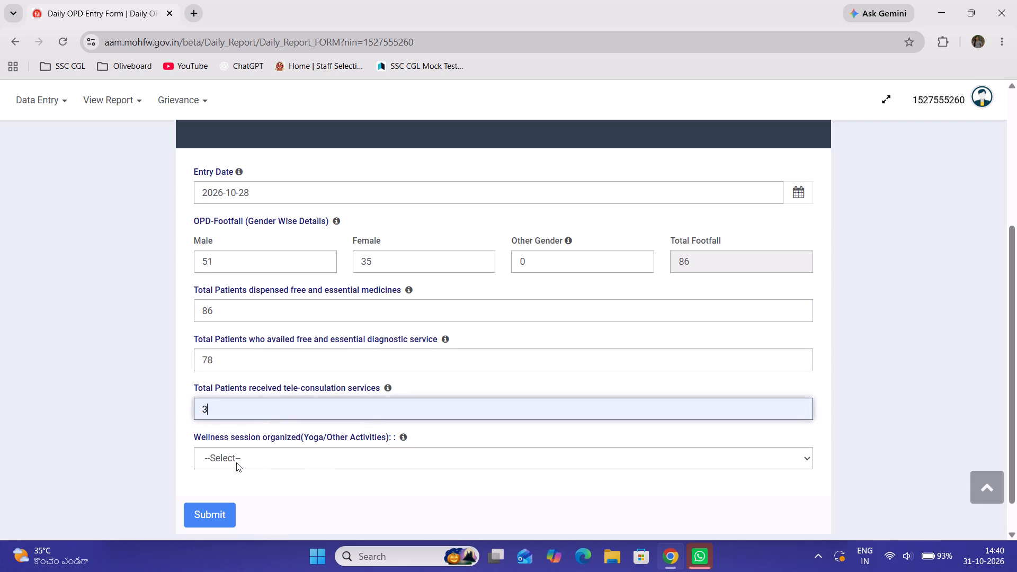
Set the wellness session organized to No and submit the 28 October daily report.
left_click(236, 462)
left_click(224, 510)
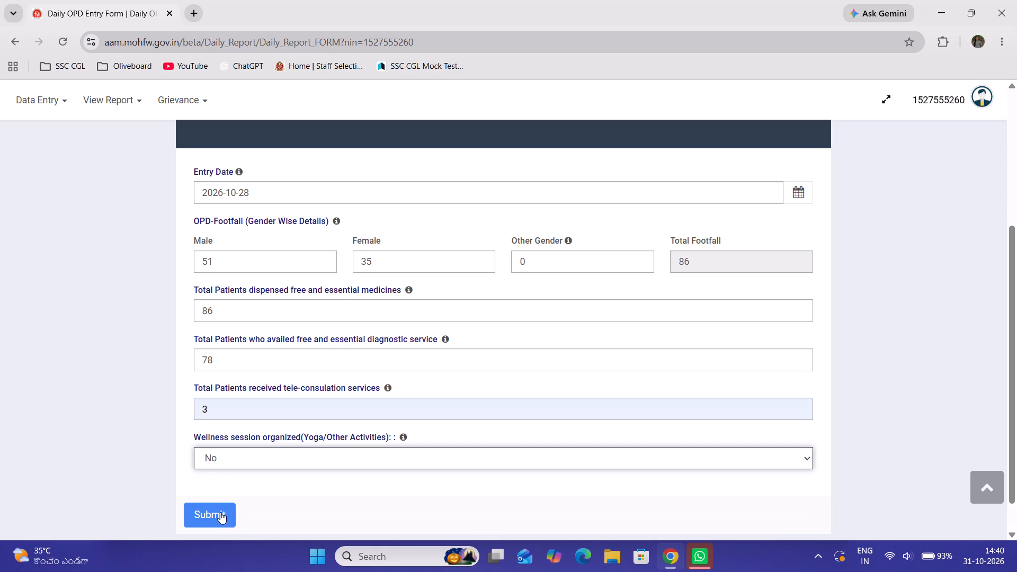
left_click(219, 513)
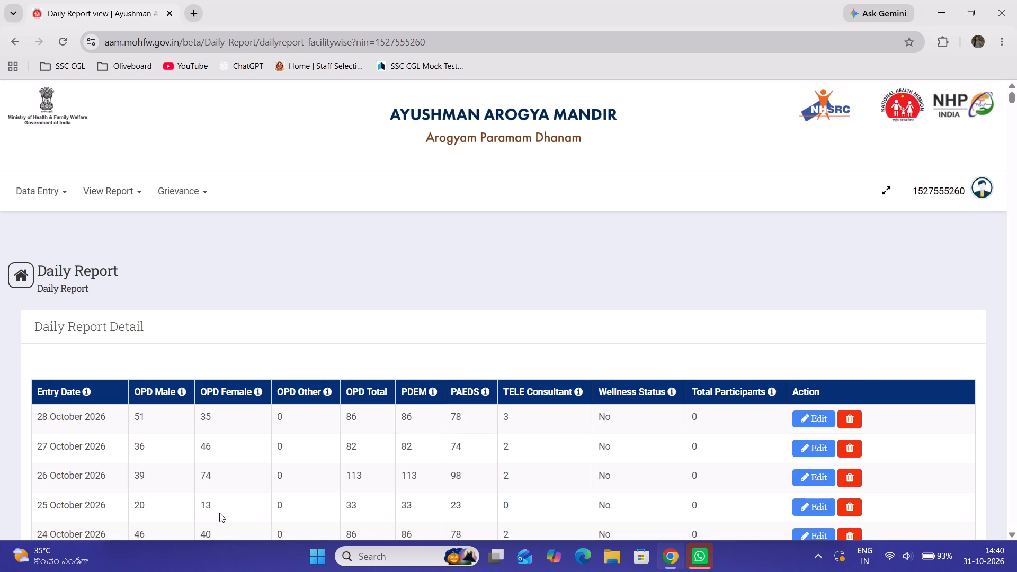
Start a new daily OPD entry dated 2026-10-29.
left_click(33, 189)
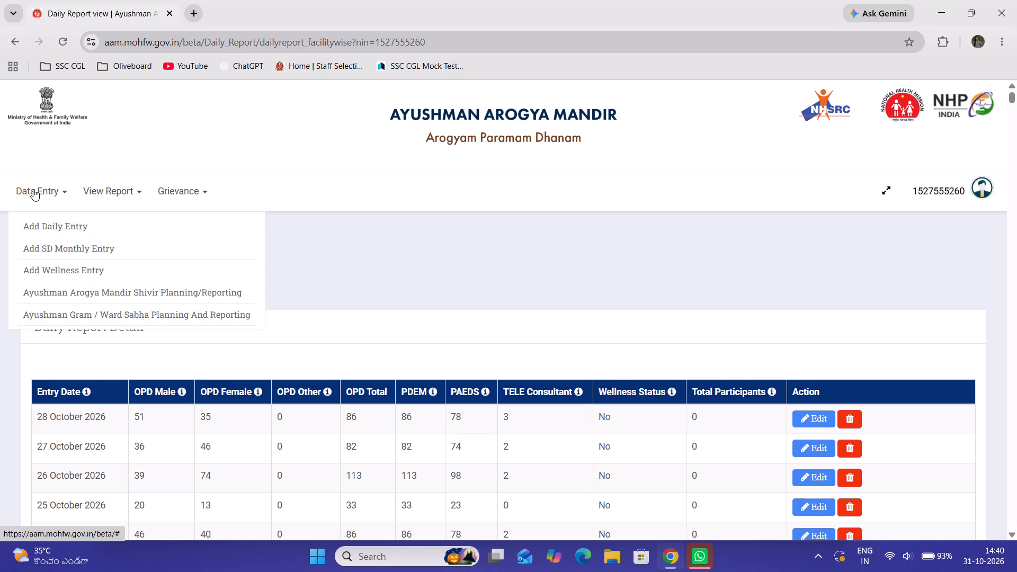
left_click(48, 227)
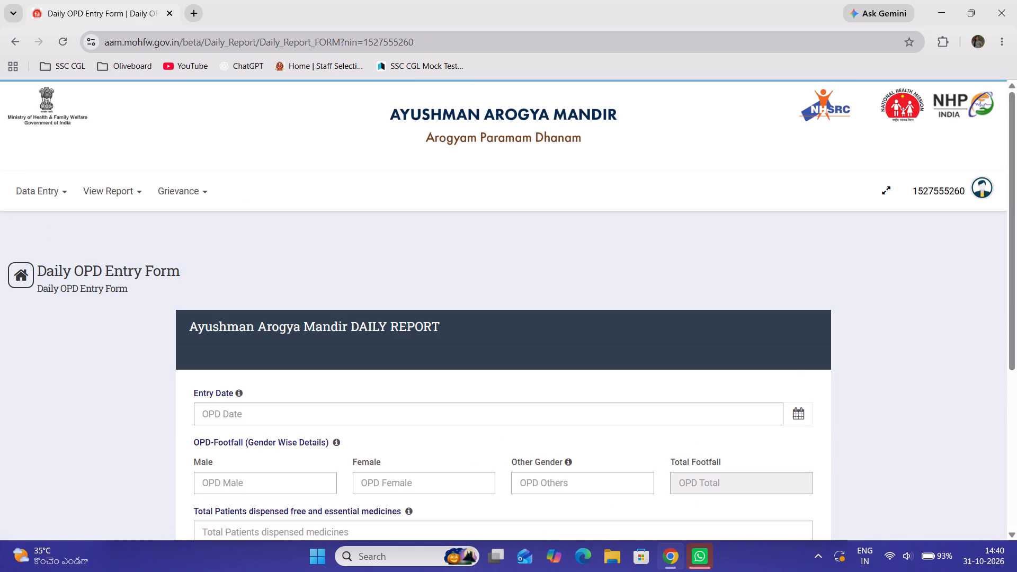
left_click(799, 416)
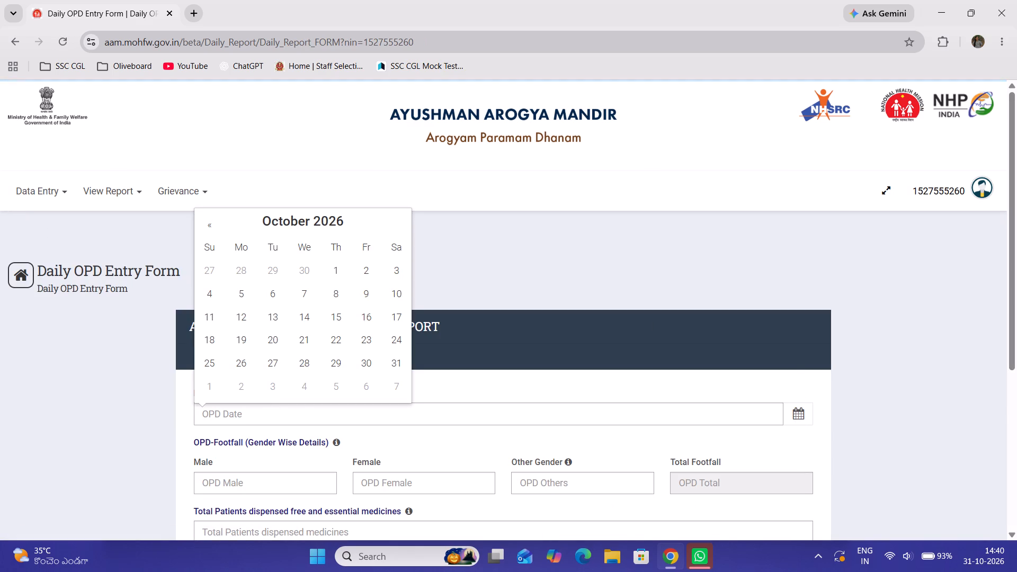
left_click(339, 363)
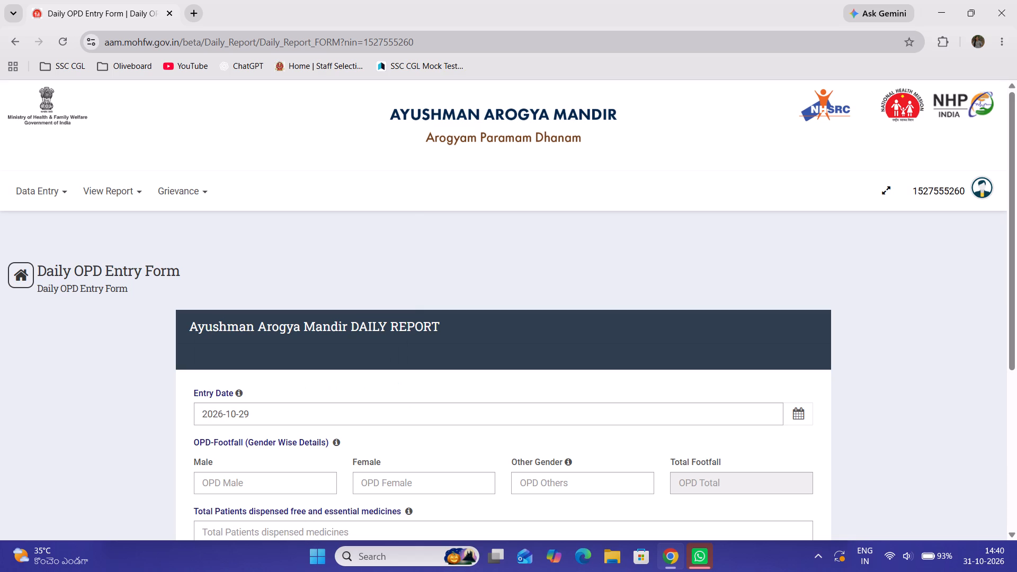
Enter the 29 October OPD footfall as 33 male, 36 female and 0 other gender.
left_click(291, 479)
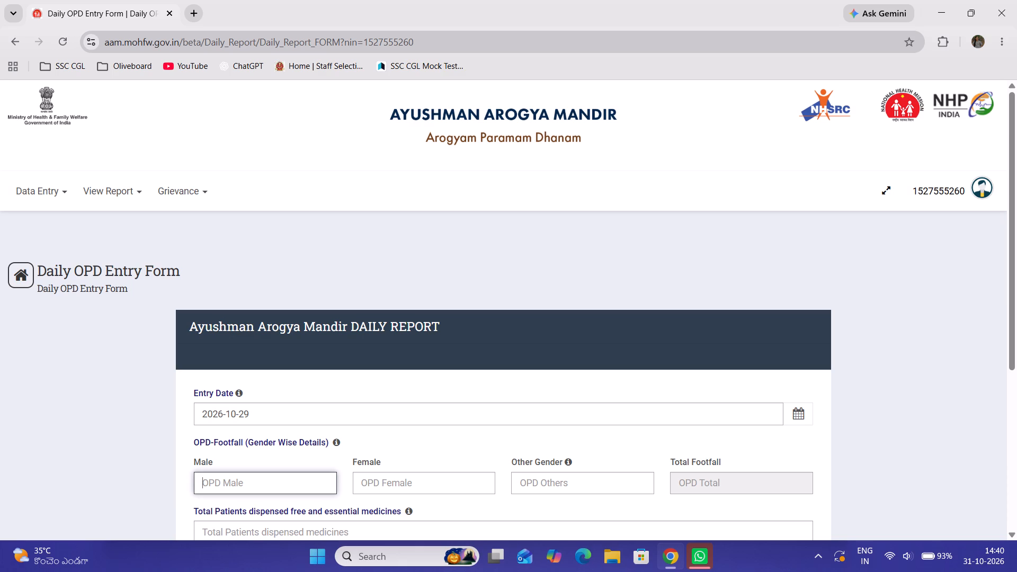
left_click(265, 491)
type("34")
key("Tab")
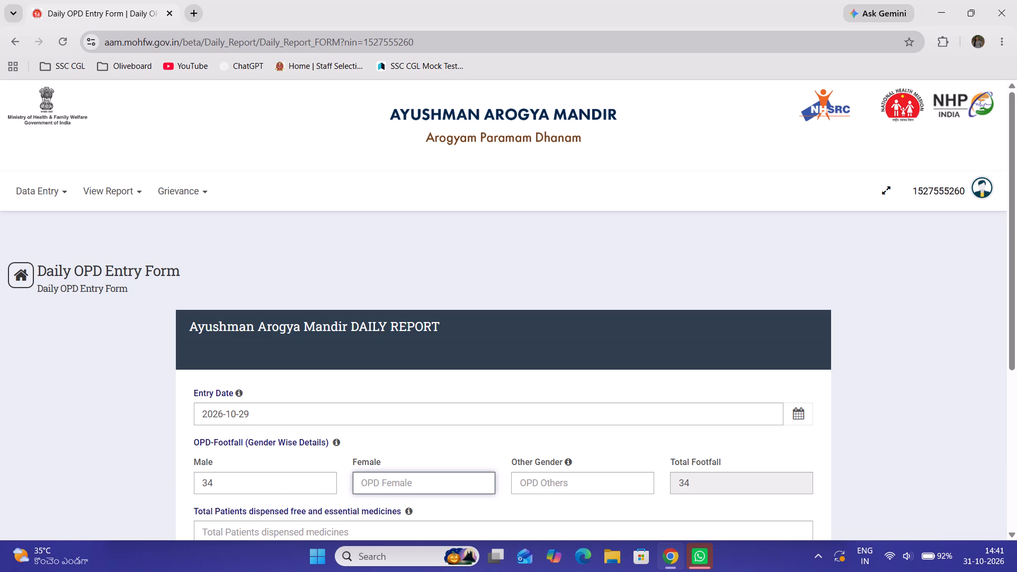
type("36")
left_click(574, 478)
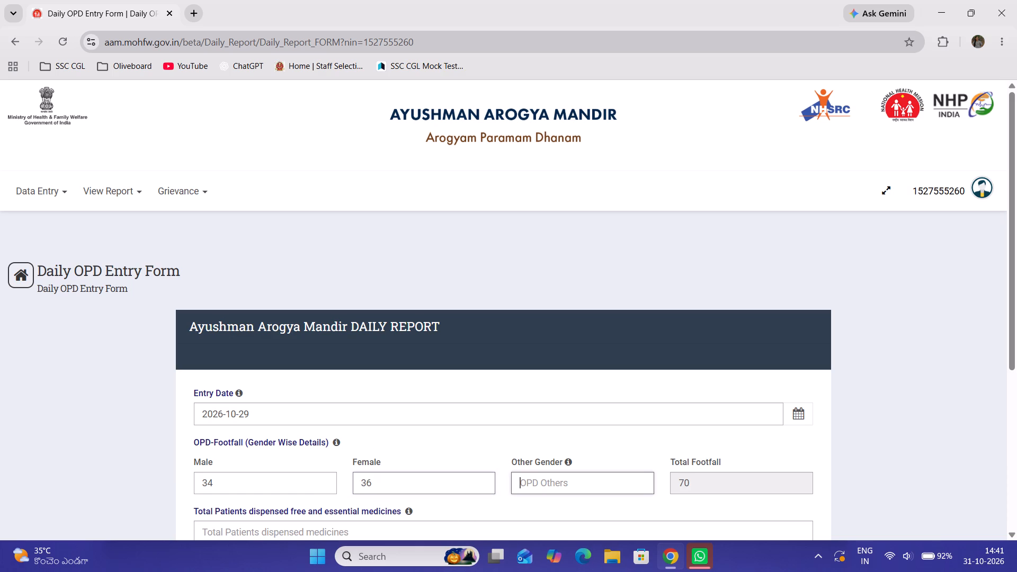
key("BackSpace")
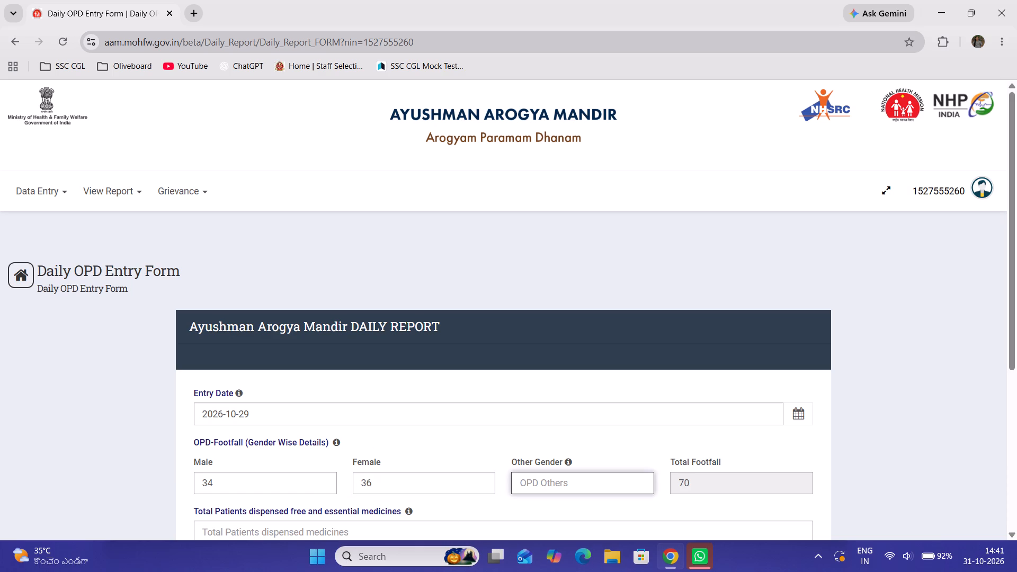
key("0")
left_click(220, 484)
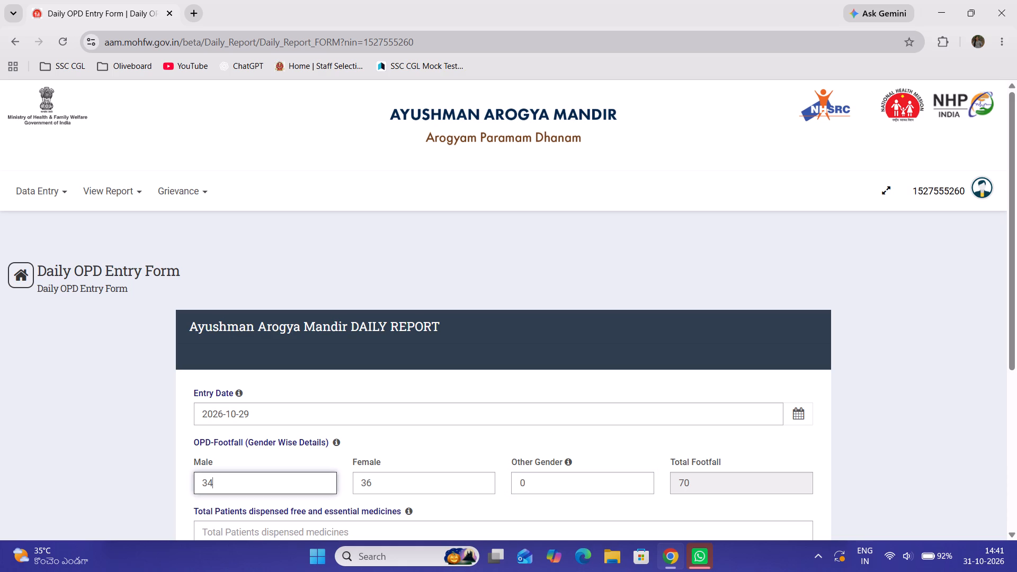
key("BackSpace")
key("3")
Enter 69 as the total patients dispensed free and essential medicines.
left_click(253, 535)
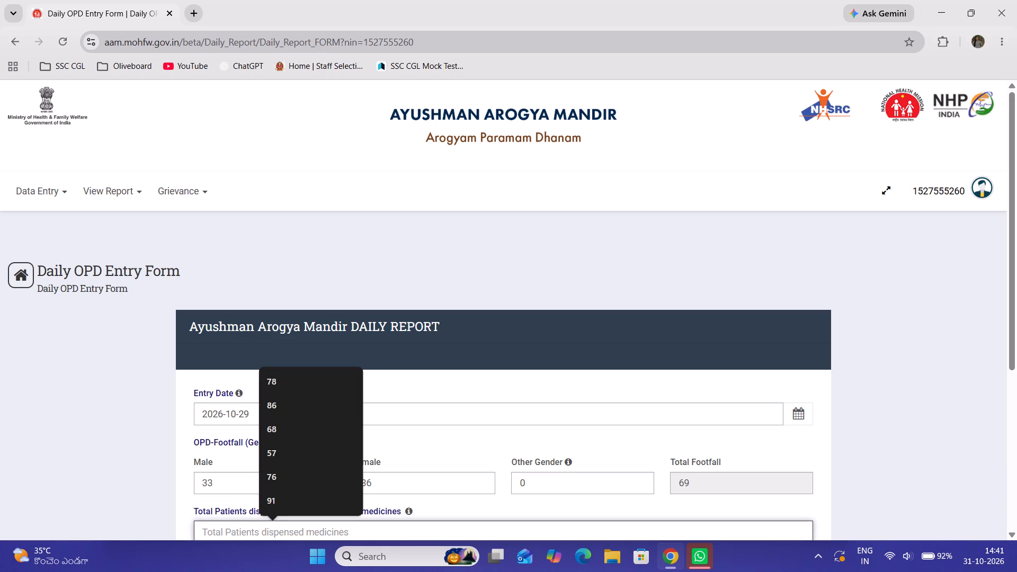
type("69")
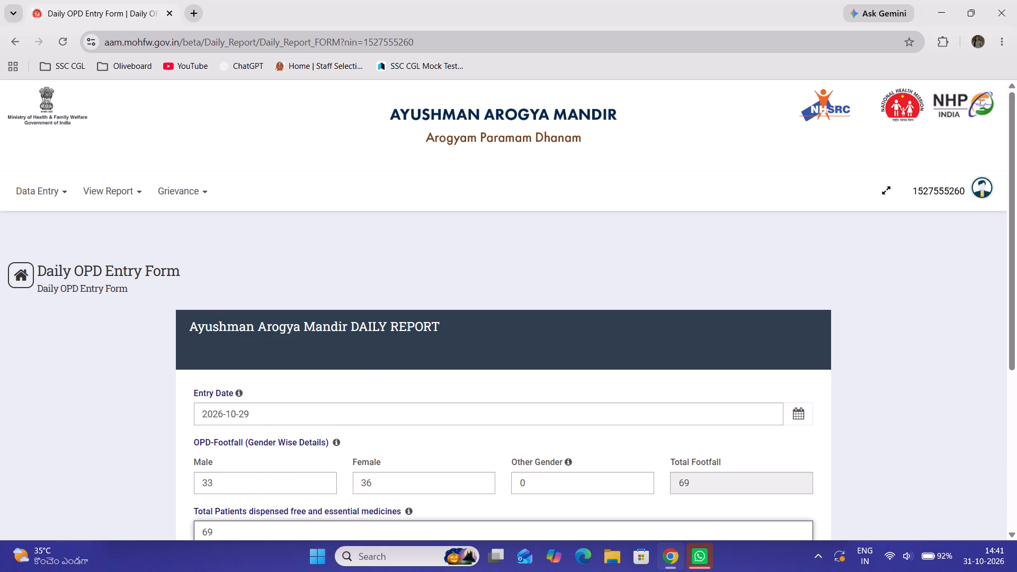
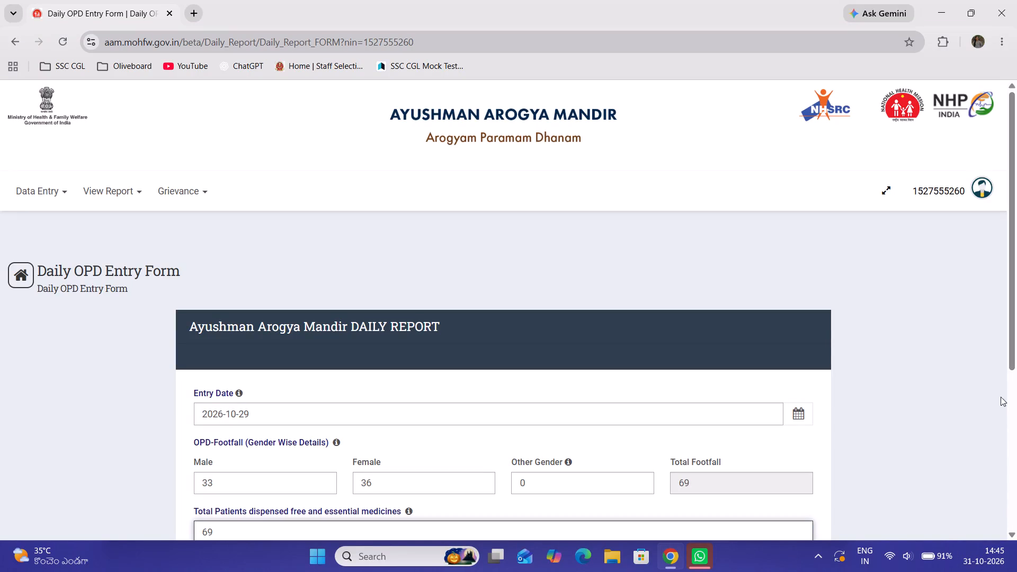
Enter 58 patients who availed free diagnostic services and 2 who received tele-consultation for 29 October.
left_click_drag(1011, 365, 1014, 486)
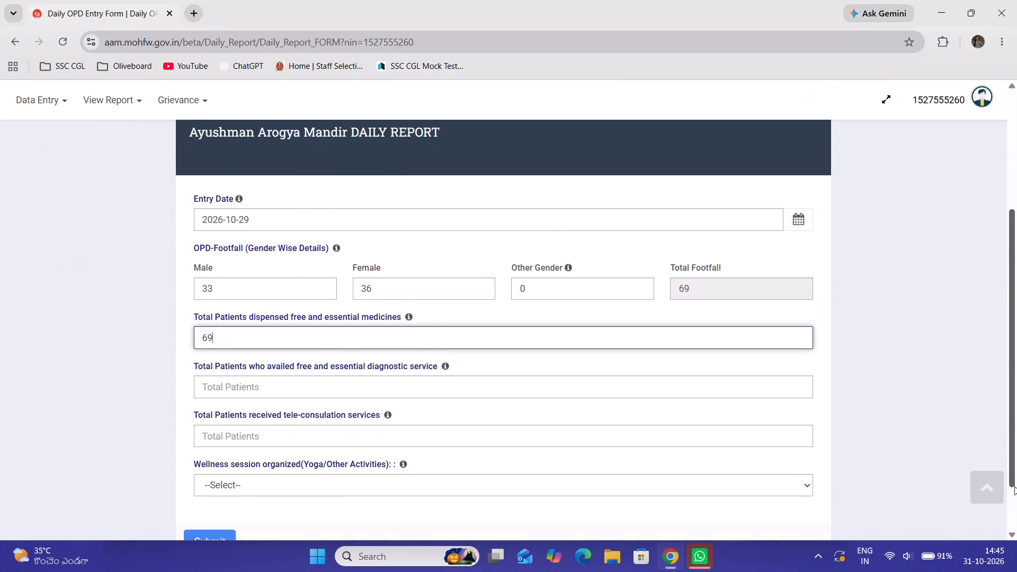
left_click_drag(1014, 486, 1014, 522)
left_click(298, 316)
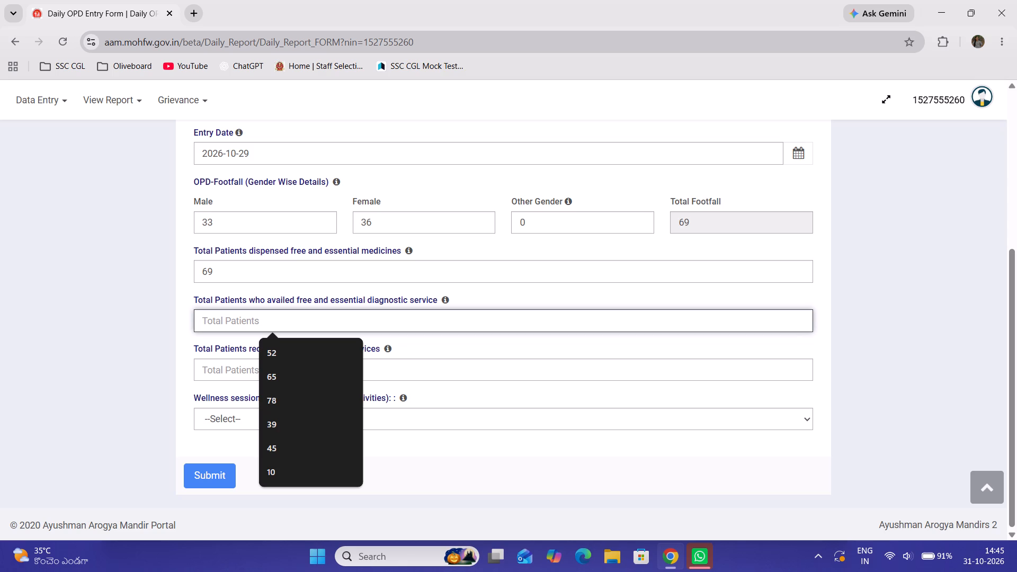
type("58")
key("Tab")
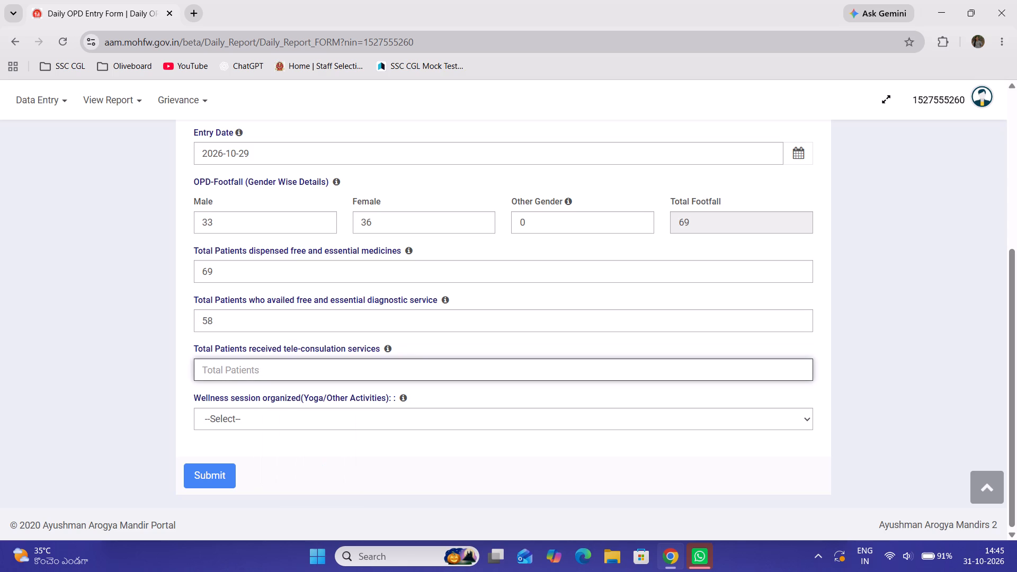
key("2")
Set the wellness session organized to No and submit the 29 October daily report.
left_click(285, 416)
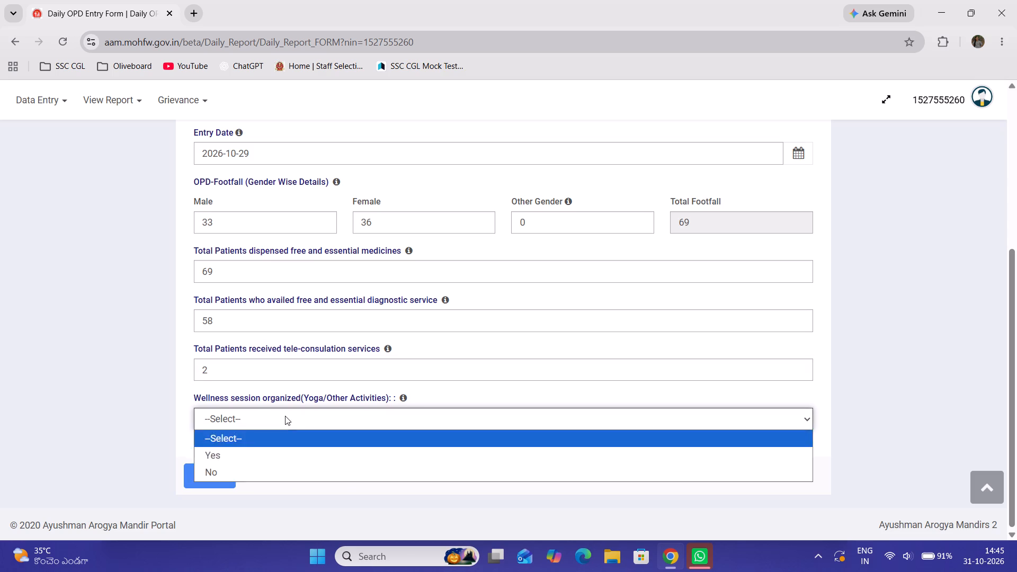
left_click(228, 480)
left_click(224, 481)
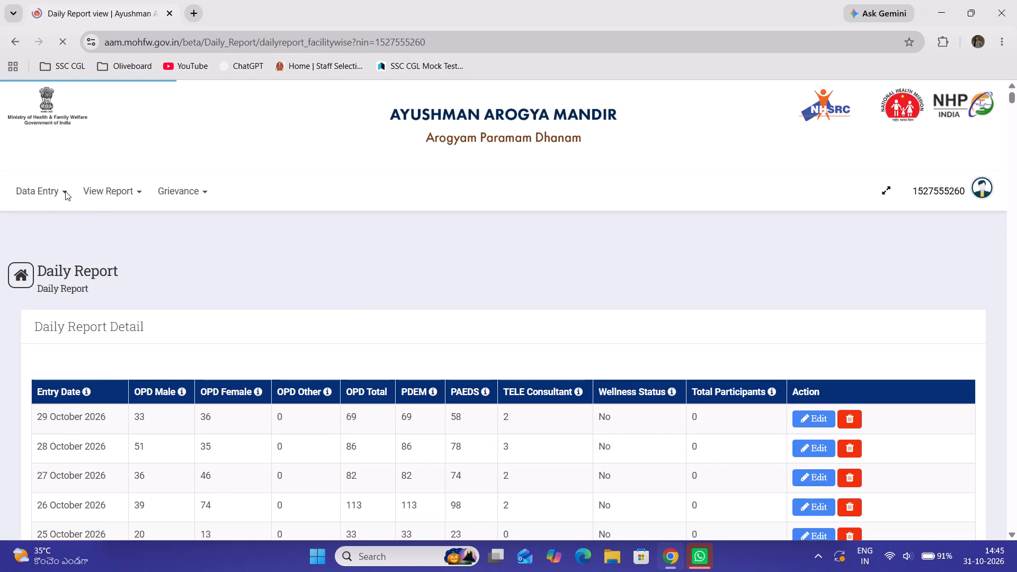
Start a new daily OPD entry dated 2026-10-30.
left_click(49, 189)
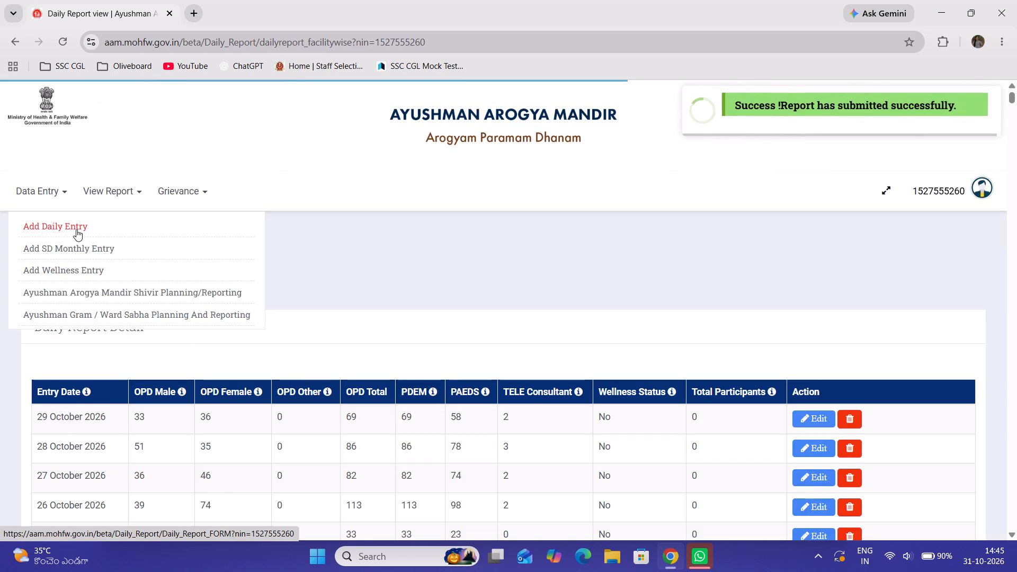
left_click(76, 229)
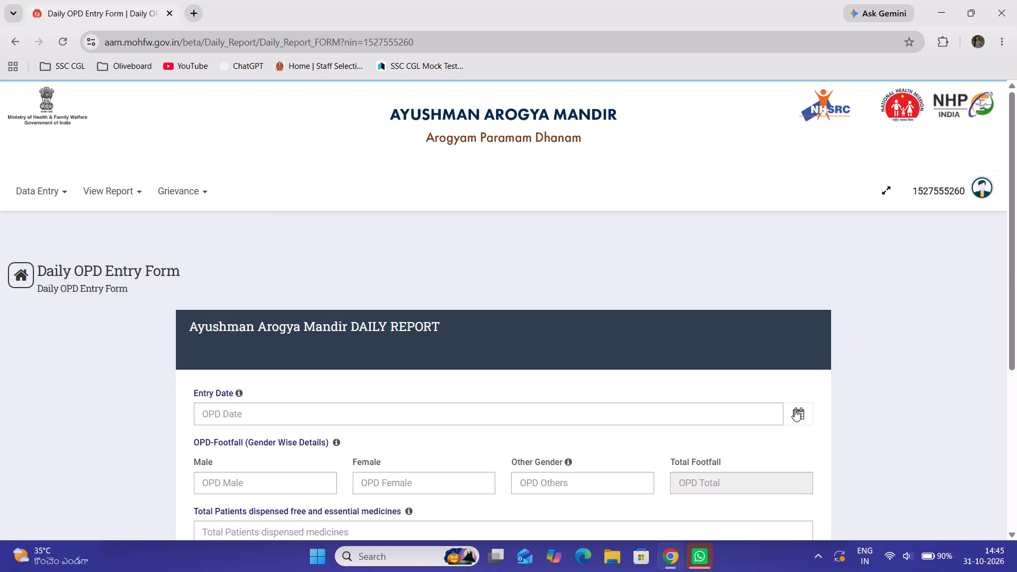
left_click(795, 410)
left_click(369, 362)
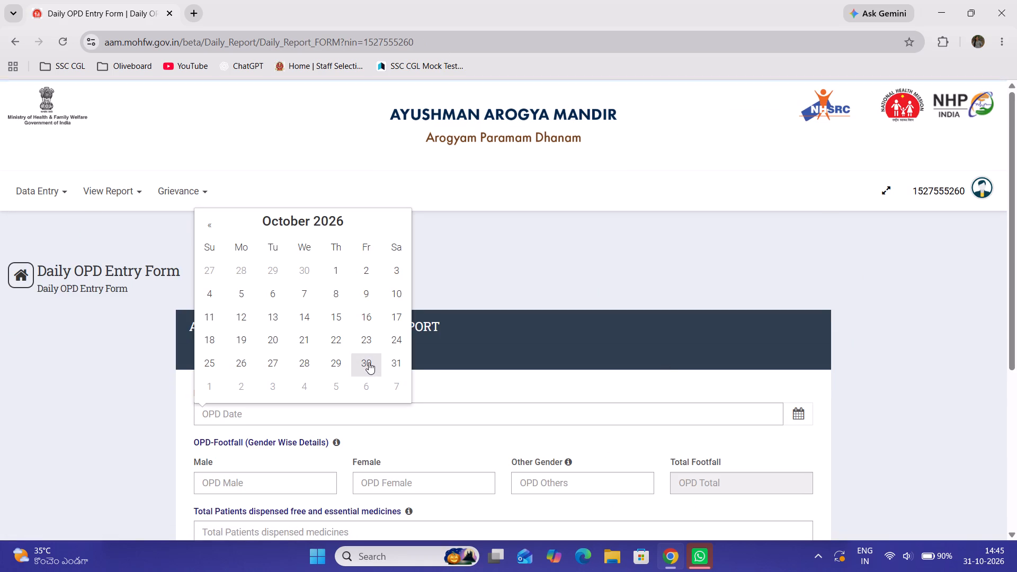
Enter the 30 October OPD footfall as 31 male, 38 female and 0 other gender.
left_click_drag(307, 499, 307, 485)
left_click(307, 485)
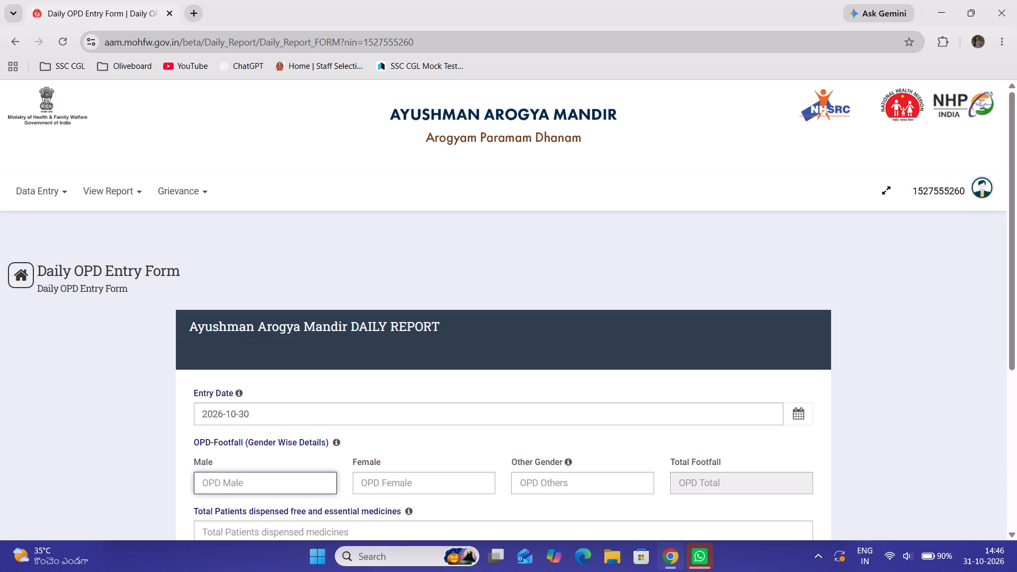
type("31")
left_click(418, 488)
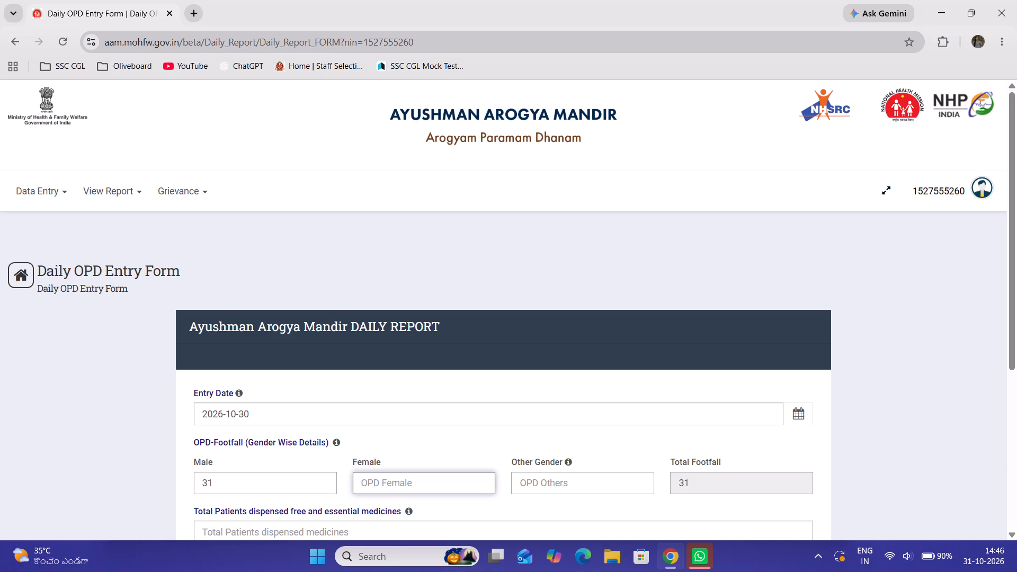
type("40")
left_click(383, 484)
key("BackSpace")
key("BackSpace")
type("38")
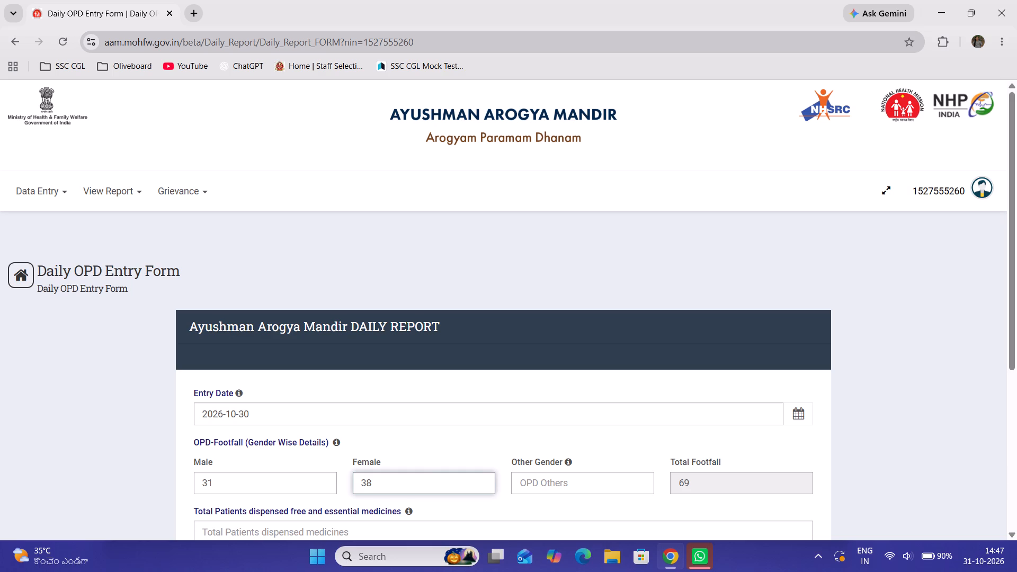
left_click(581, 484)
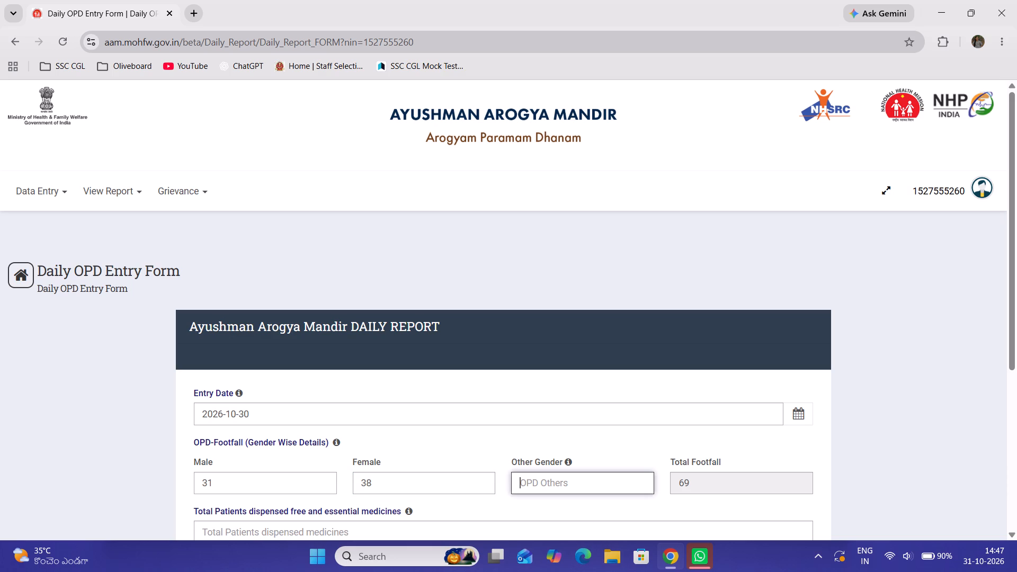
key("0")
Enter the patient service counts: 69 dispensed medicines, 52 availed diagnostic services and 2 received tele-consultation.
key("Tab")
key("Tab")
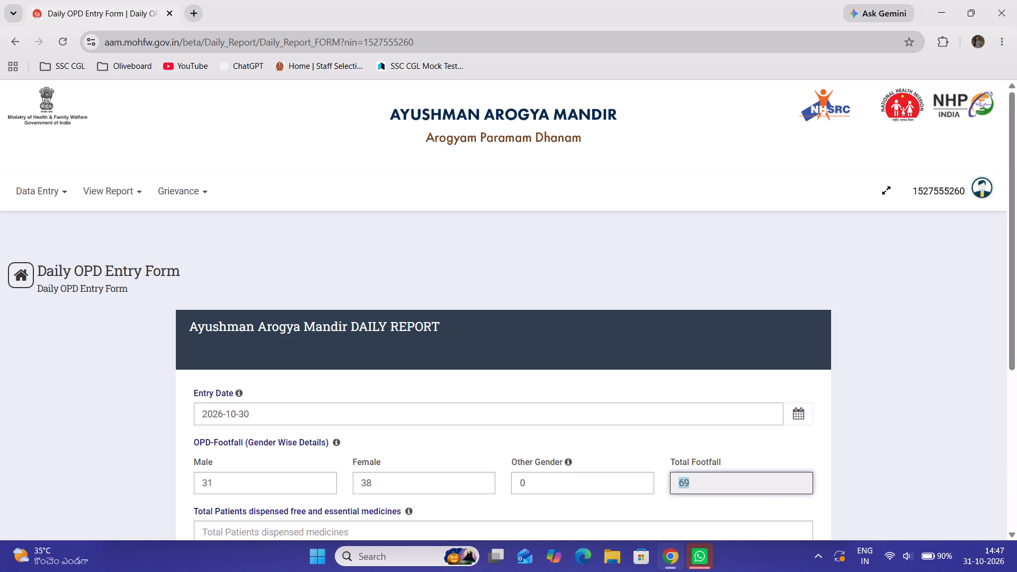
type("69")
key("Tab")
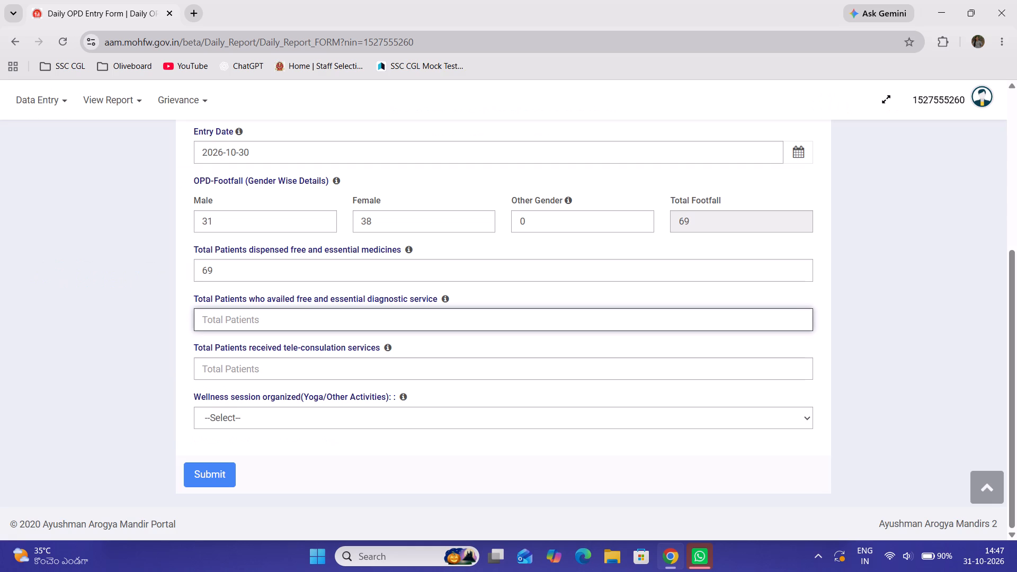
type("52")
key("Tab")
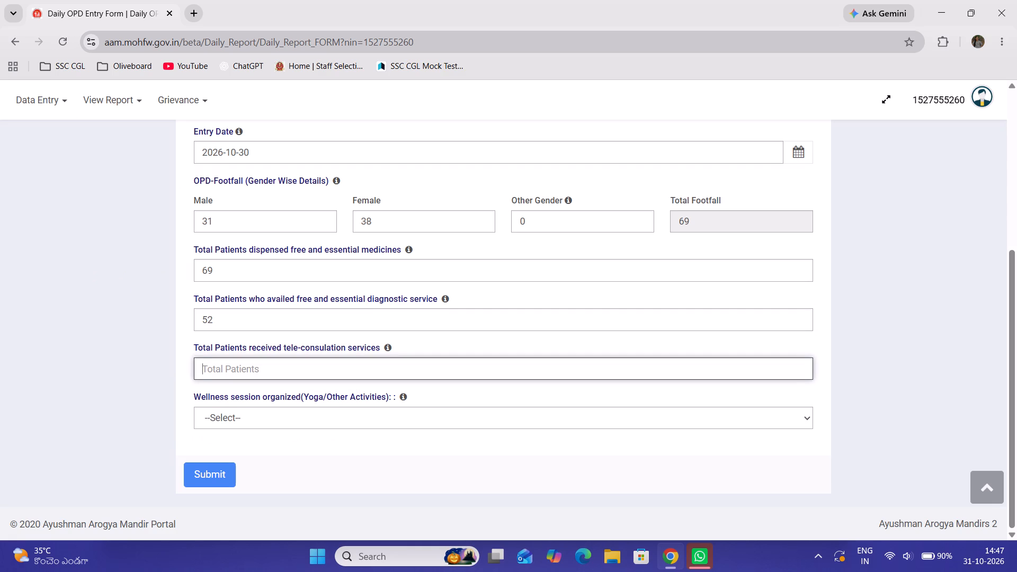
key("2")
Set the wellness session organized to No and submit the 30 October daily report.
key("Tab")
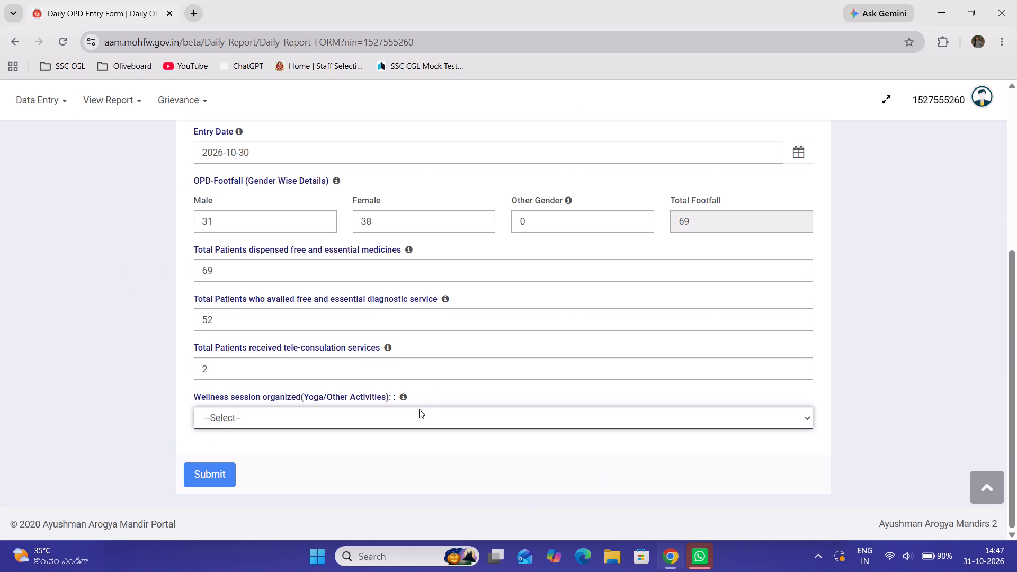
left_click(414, 415)
left_click(285, 471)
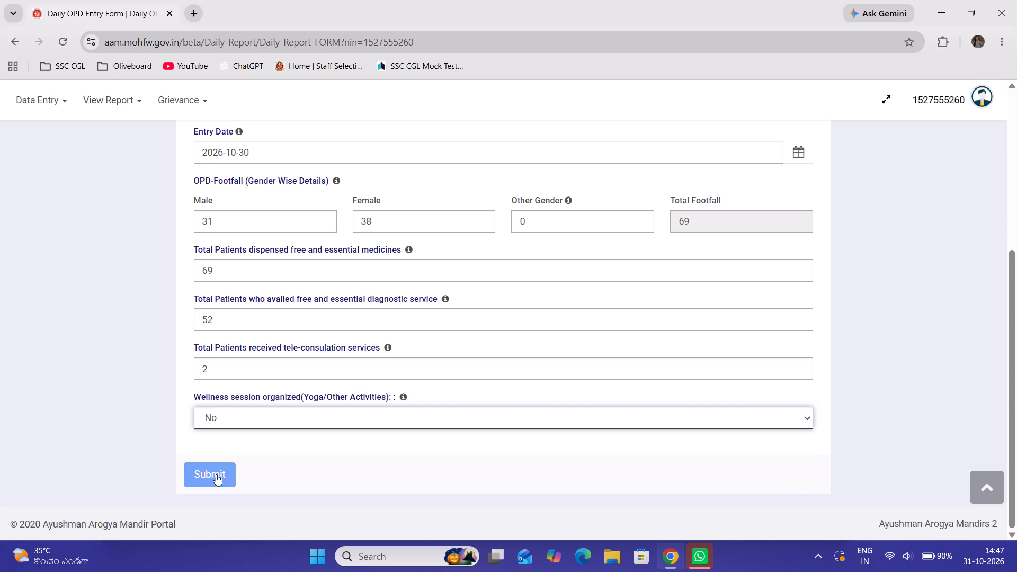
left_click(212, 476)
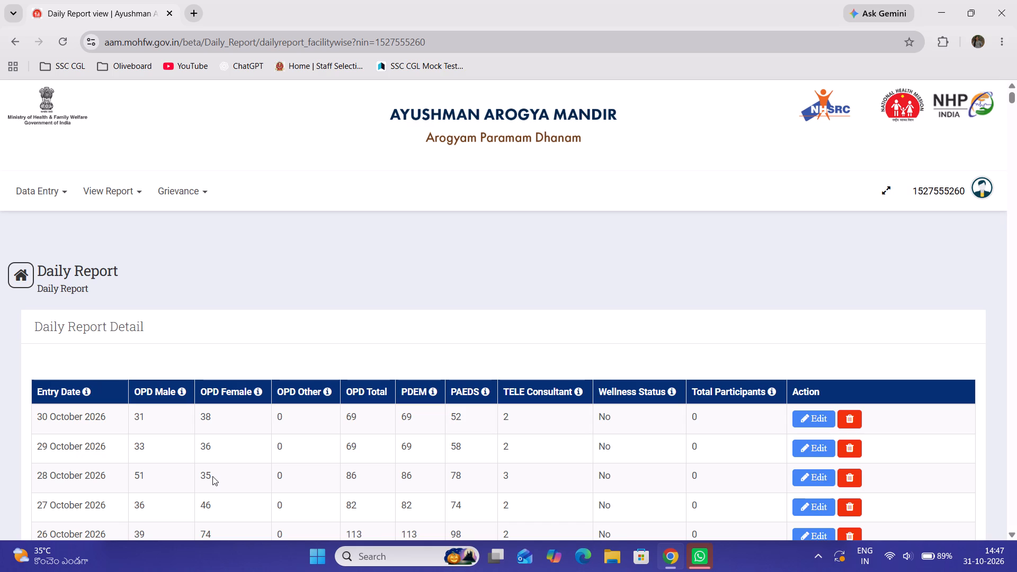
Search the web for "ehr login" in a new browser tab.
left_click(195, 12)
left_click(175, 42)
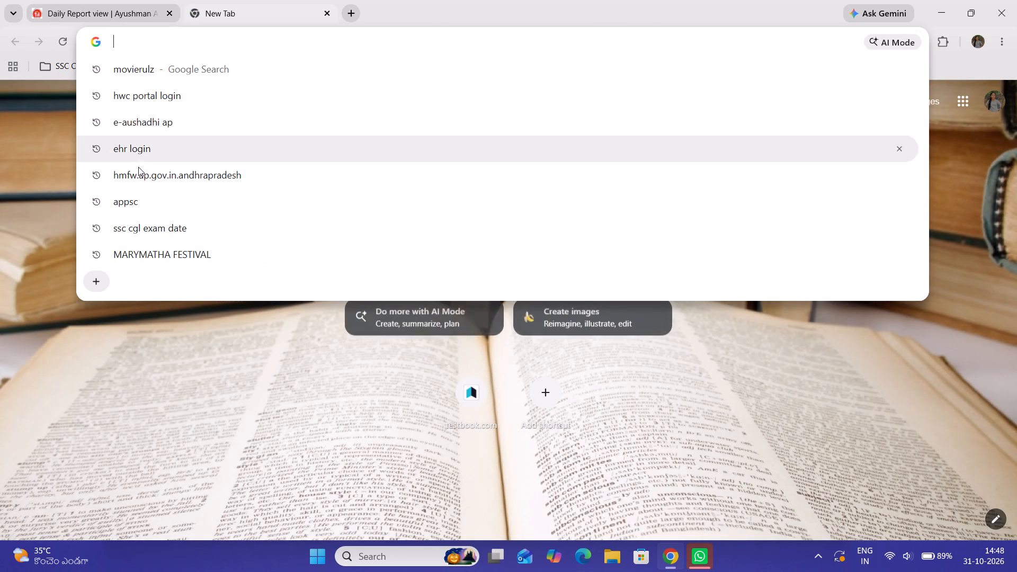
left_click(137, 149)
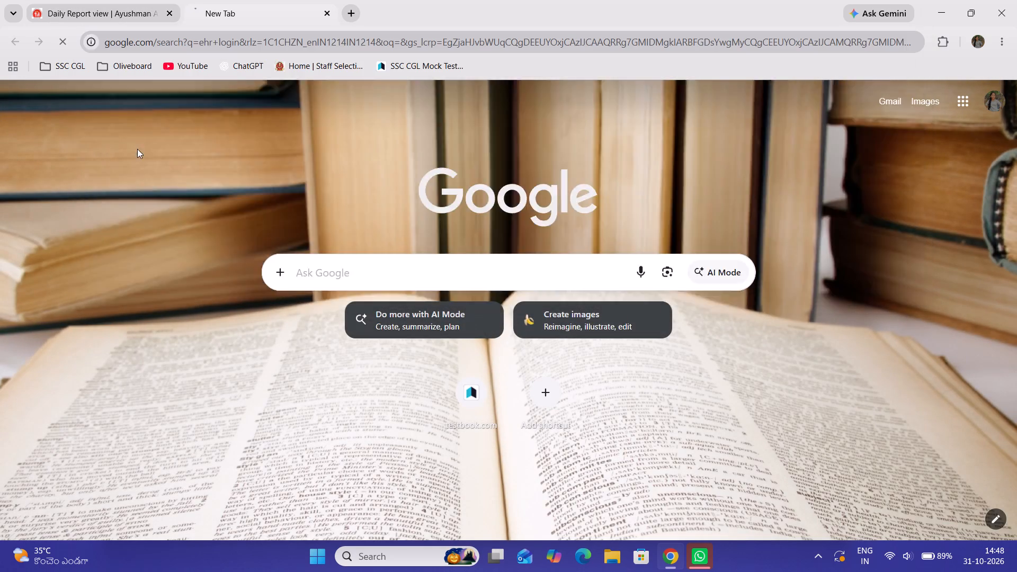